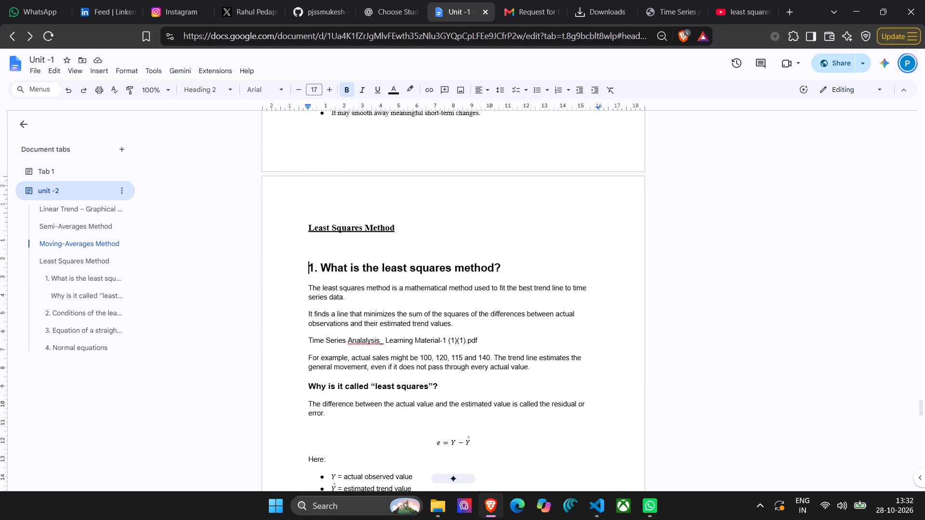
key("BackSpace")
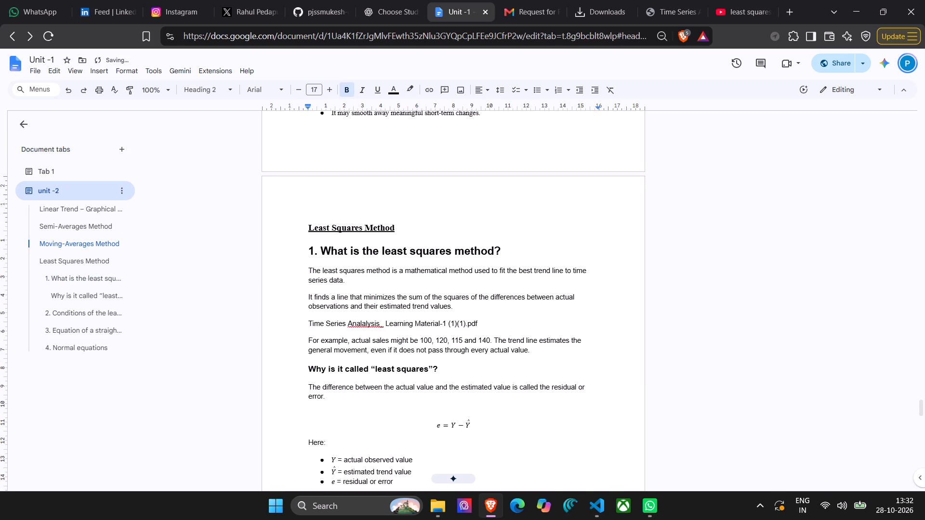
Apply the Normal text style to all the pasted content, from "1. What is the least squares method?" through the end of "4. Normal equations".
left_click_drag(311, 252, 417, 519)
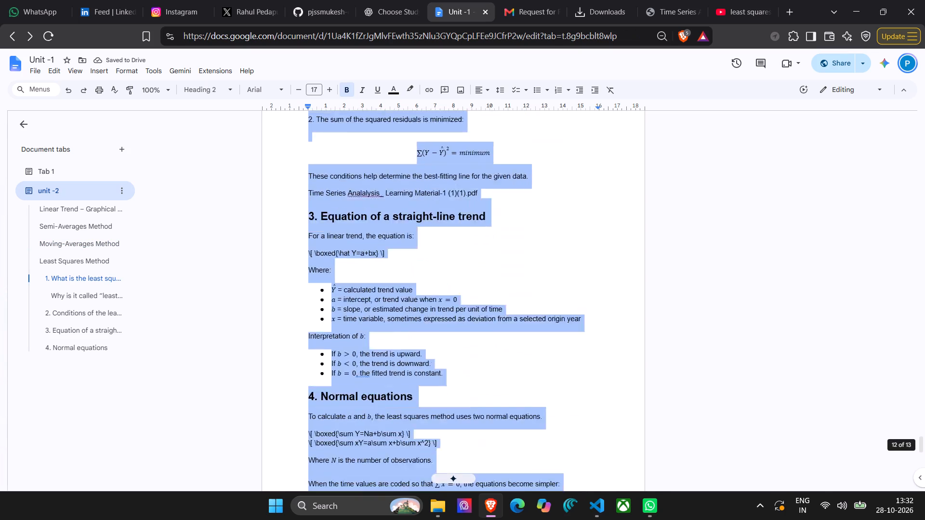
left_click_drag(417, 519, 417, 519)
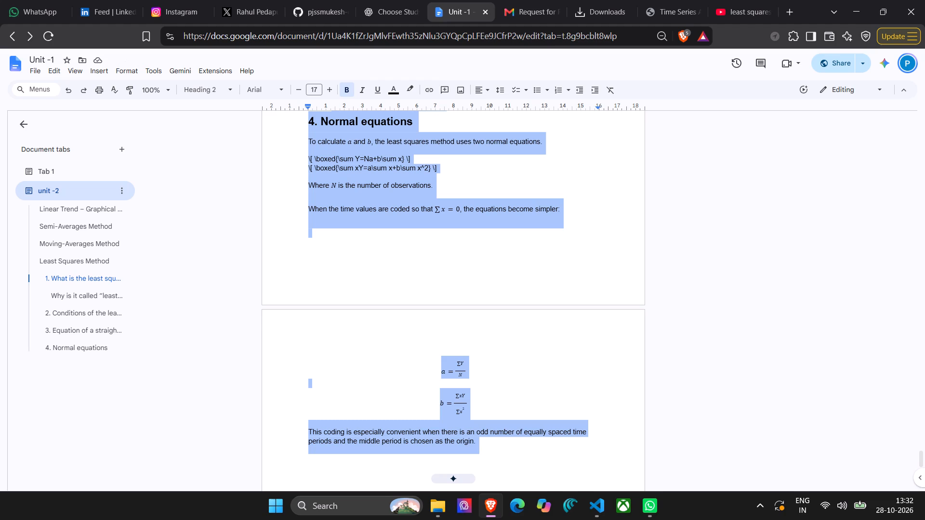
left_click_drag(417, 519, 419, 519)
left_click_drag(419, 519, 418, 519)
left_click_drag(418, 519, 453, 449)
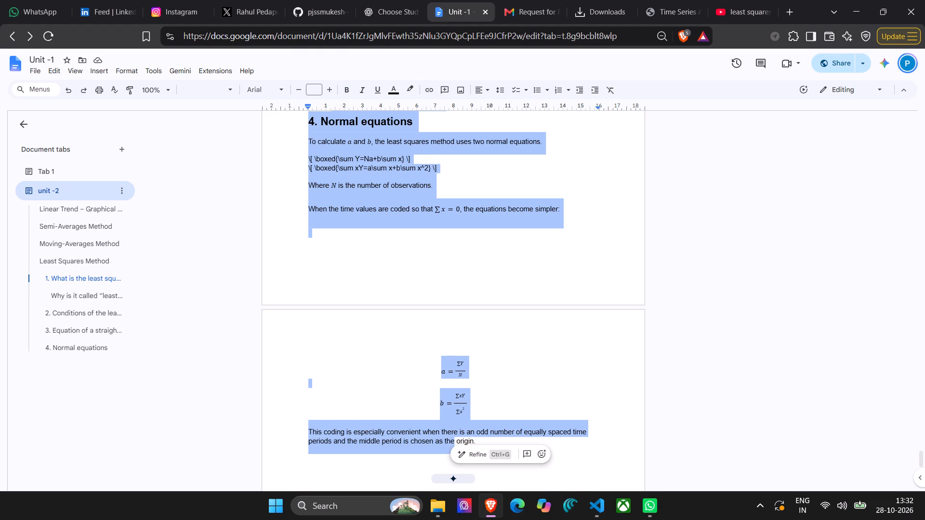
left_click_drag(479, 440, 380, 89)
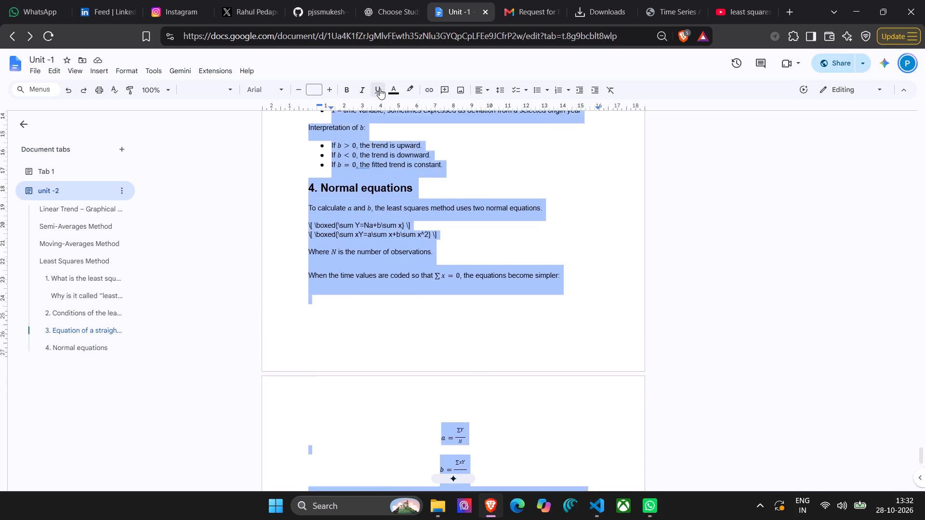
left_click_drag(380, 89, 315, 407)
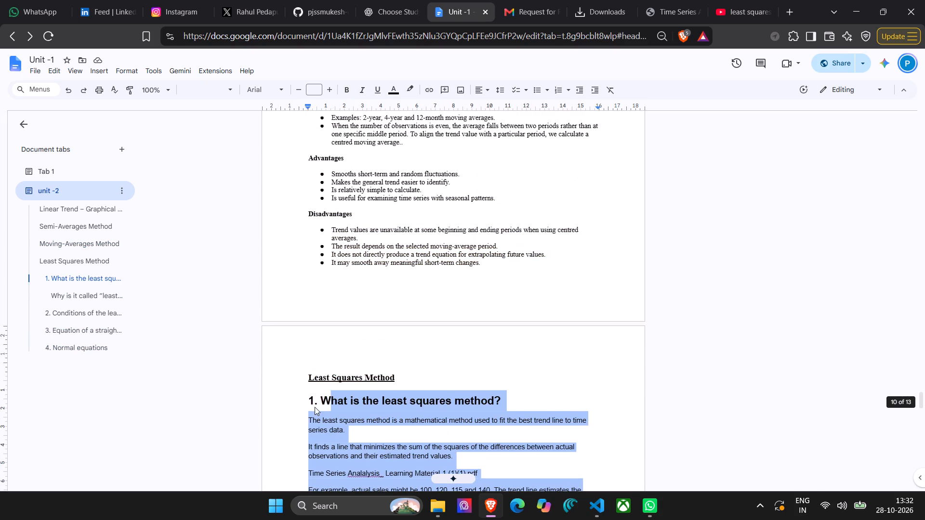
left_click_drag(315, 407, 309, 406)
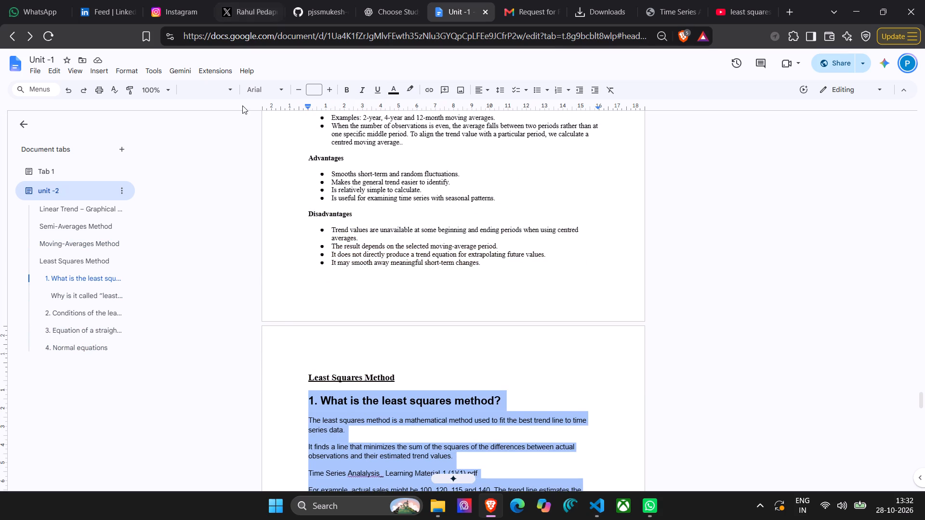
left_click(229, 93)
left_click(242, 127)
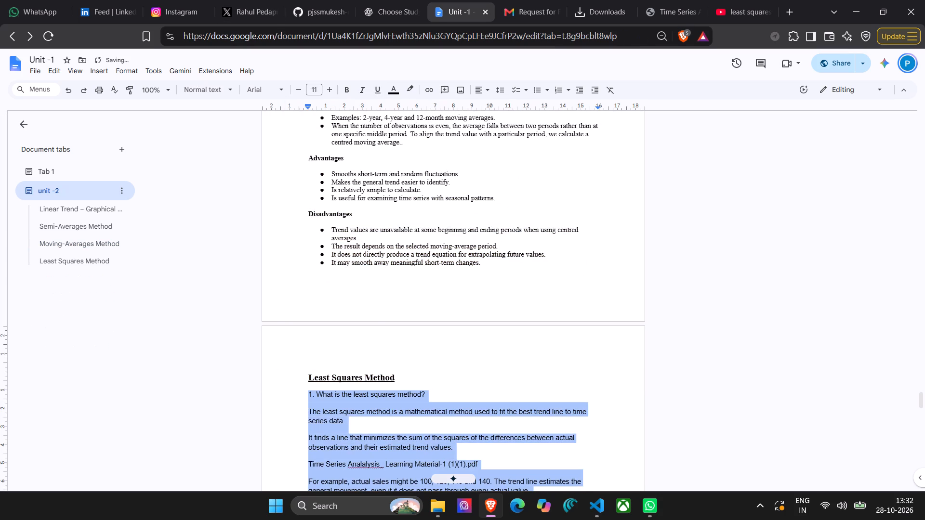
Set the font of all the pasted least squares content to Times New Roman.
left_click(275, 87)
left_click(292, 148)
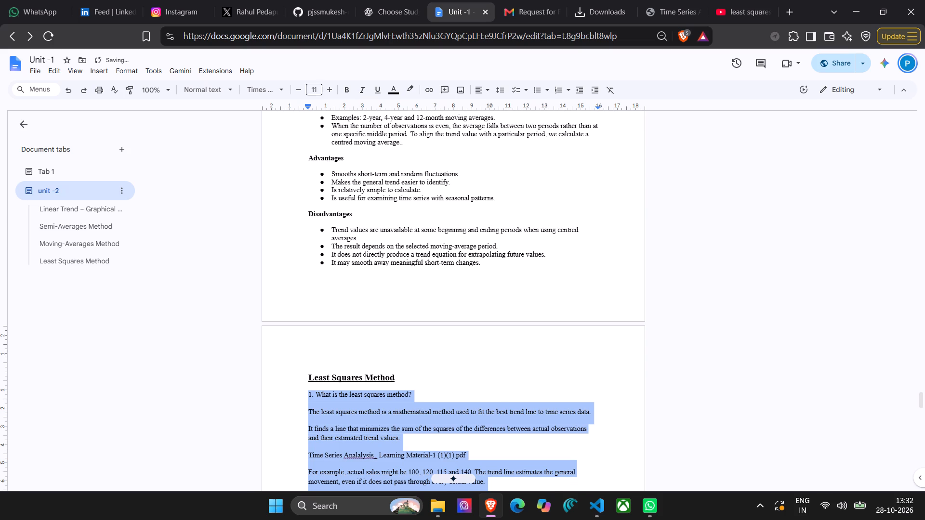
left_click(376, 420)
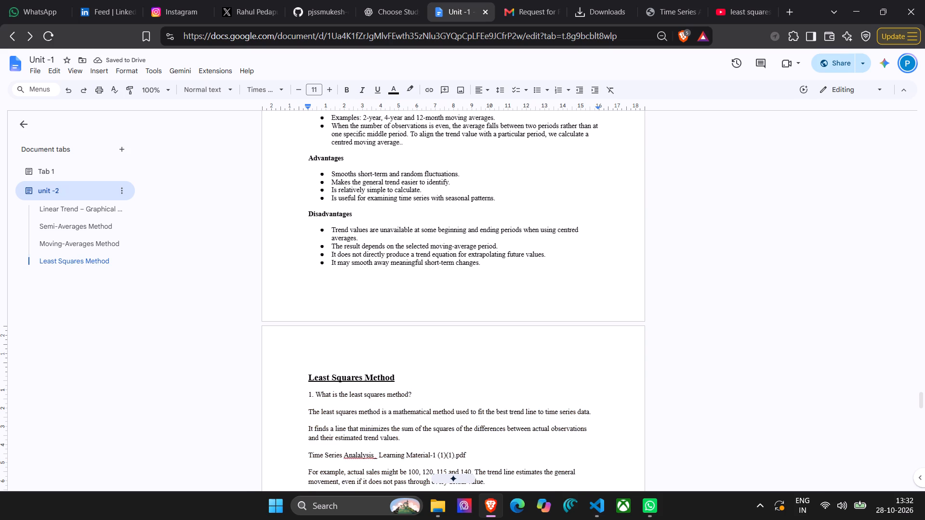
Remove the number "1." from the "What is the least squares method?" subheading and make the subheading bold.
left_click_drag(318, 391, 298, 395)
key("BackSpace")
left_click_drag(422, 395, 291, 388)
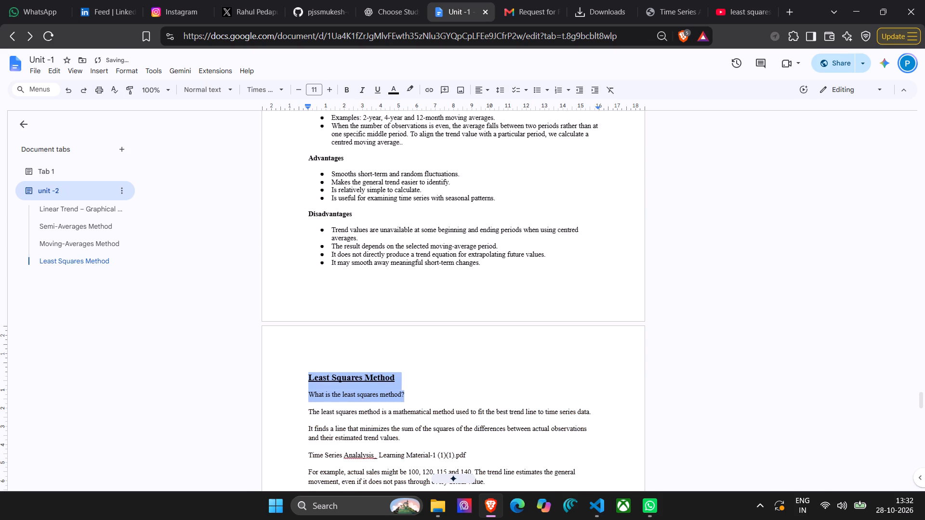
left_click_drag(291, 388, 299, 392)
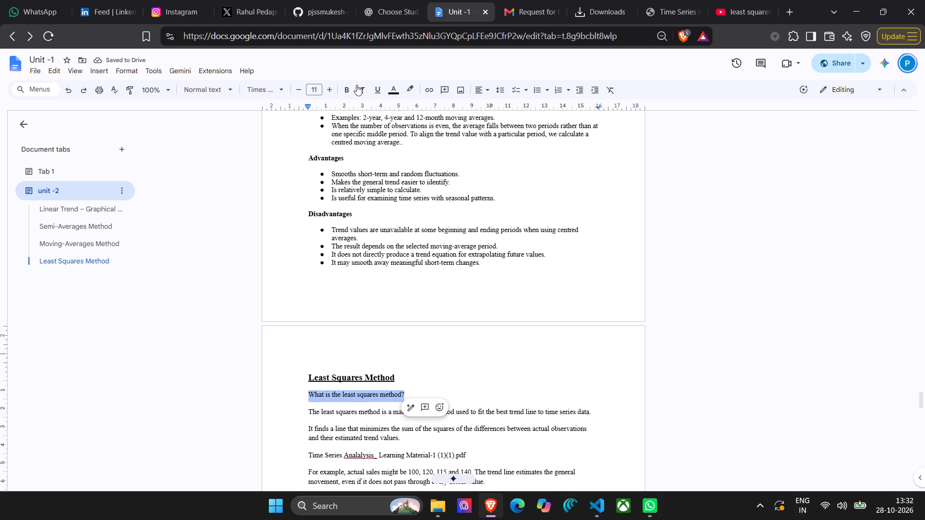
left_click(349, 87)
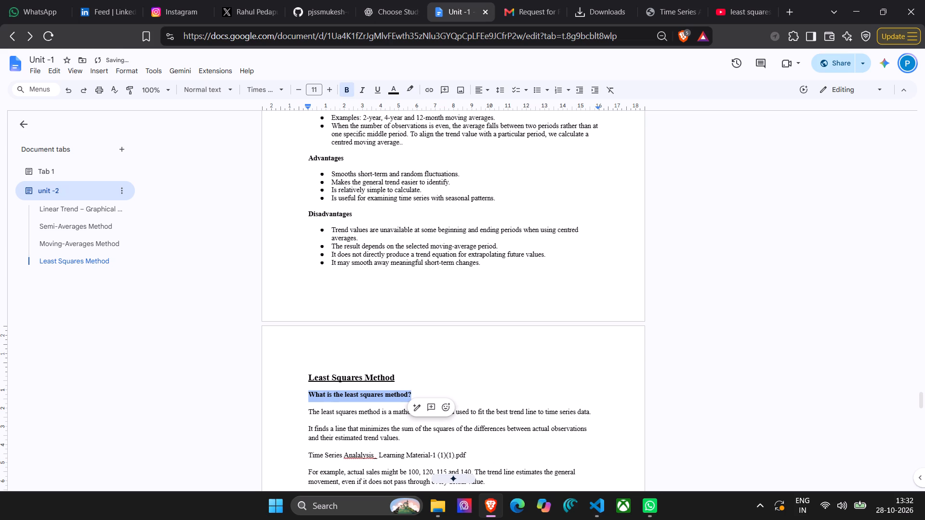
left_click(307, 426)
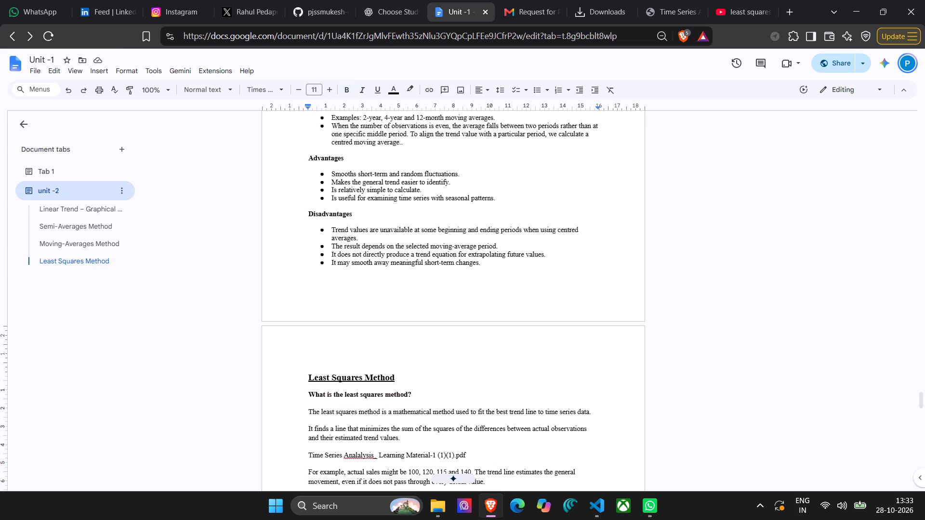
Delete the "Time Series Analalysis_ Learning Material-1 (1)(1).pdf" source line together with its empty paragraph.
left_click_drag(495, 462, 329, 456)
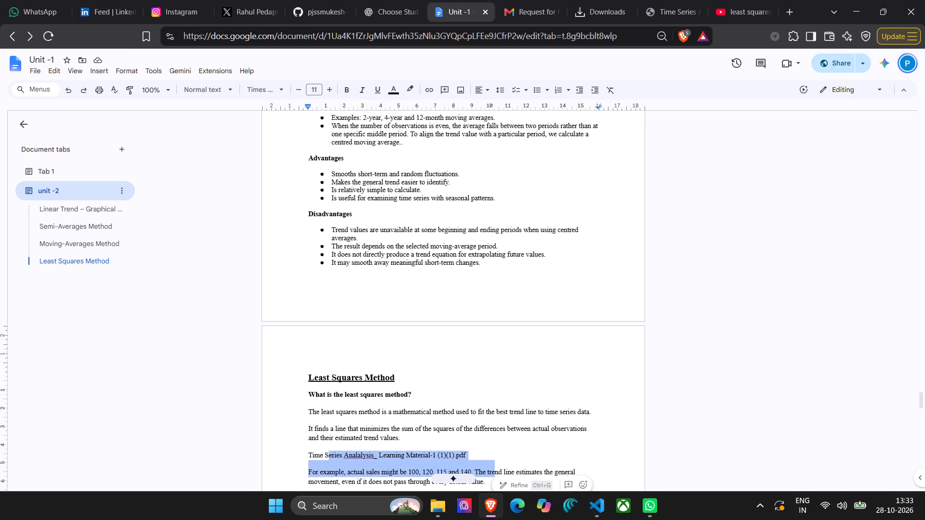
left_click(469, 463)
left_click_drag(470, 454, 300, 457)
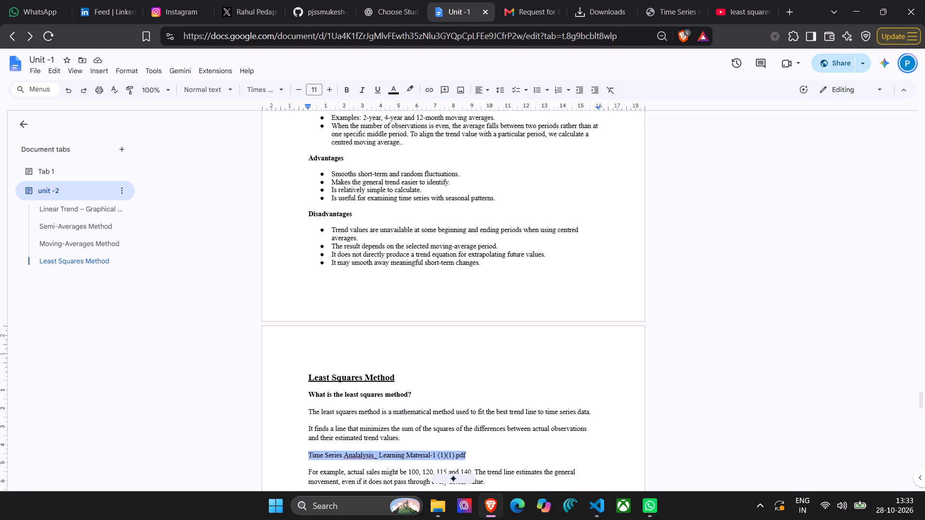
left_click_drag(300, 457, 303, 457)
key("BackSpace")
key("BackSpace")
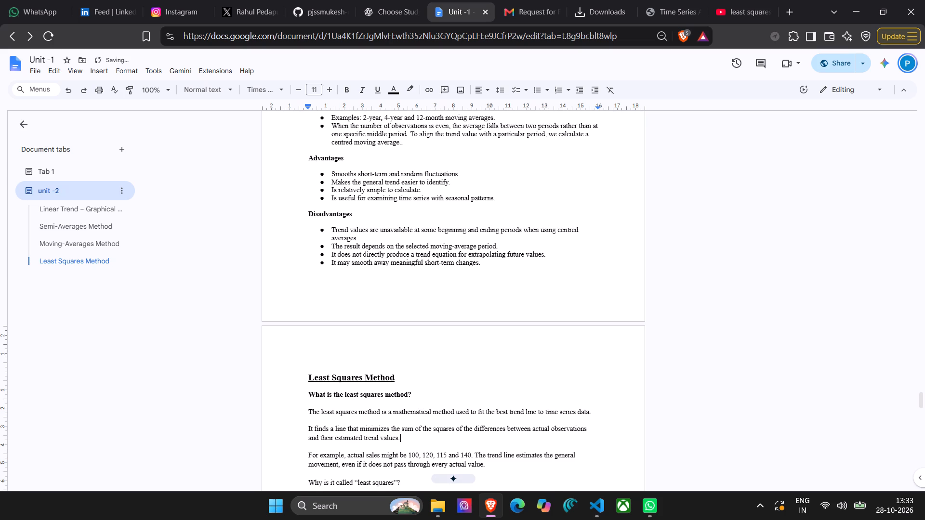
Turn the three paragraphs under "What is the least squares method?", including the sales example, into a bulleted list.
left_click_drag(407, 438, 304, 419)
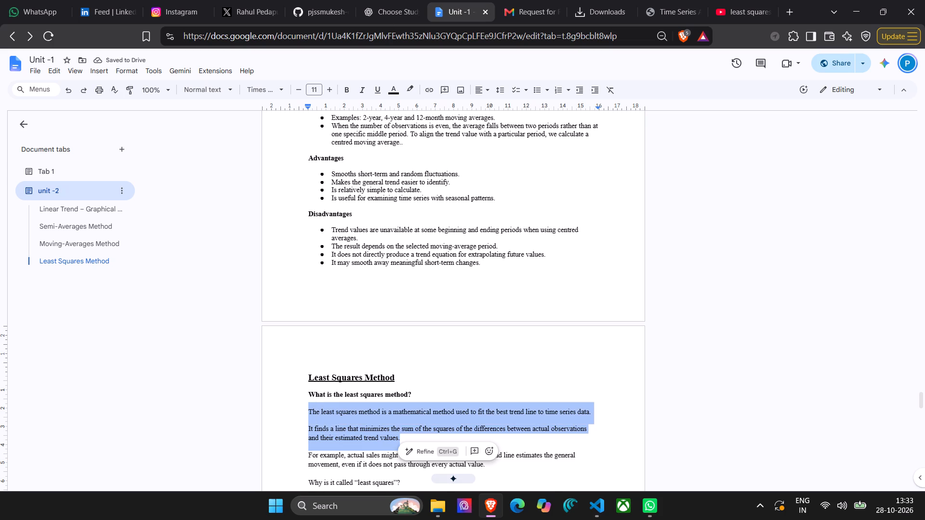
left_click(535, 89)
scroll(425, 487, "down", 1)
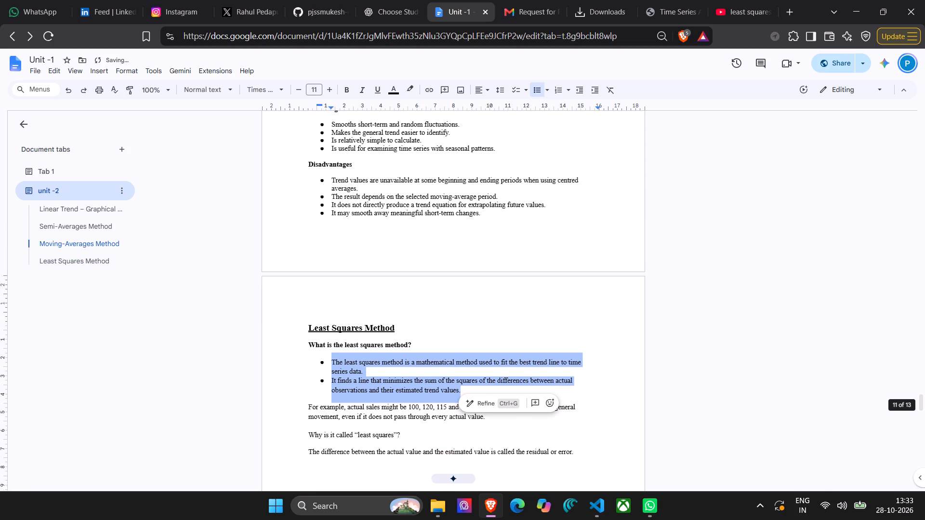
left_click_drag(493, 415, 289, 406)
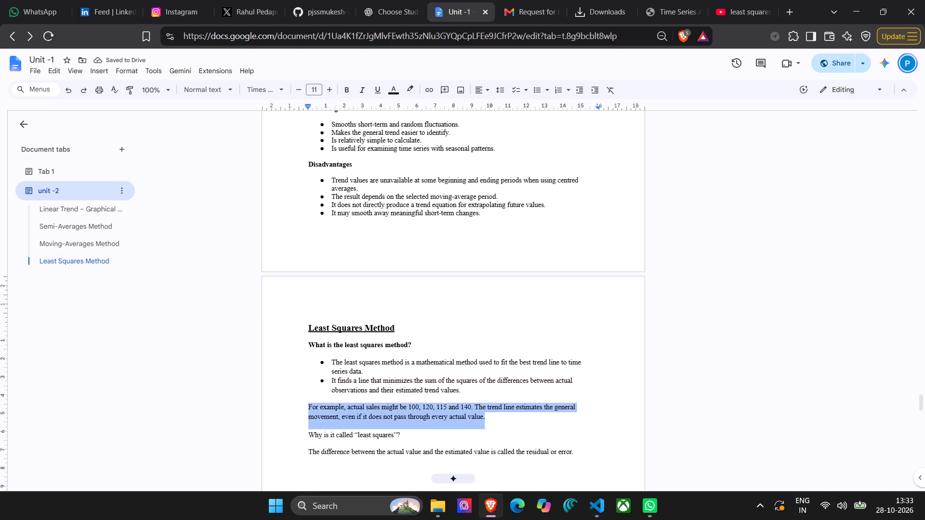
left_click(540, 91)
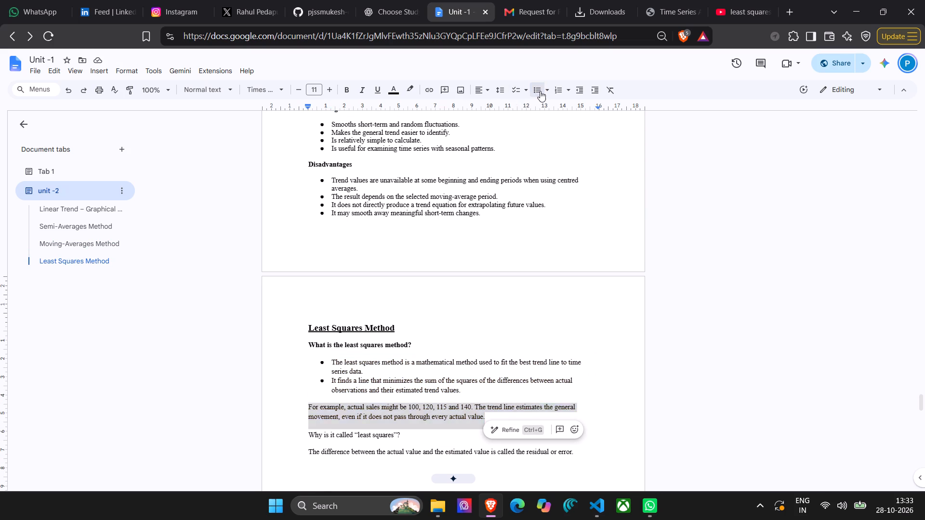
Make the "Why is it called “least squares”?" subheading bold.
left_click_drag(406, 430, 328, 429)
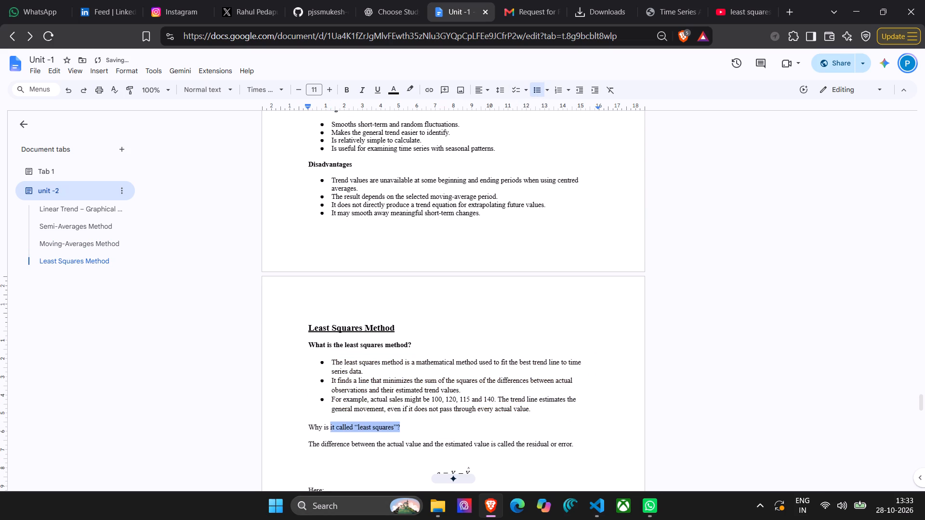
left_click_drag(328, 429, 306, 428)
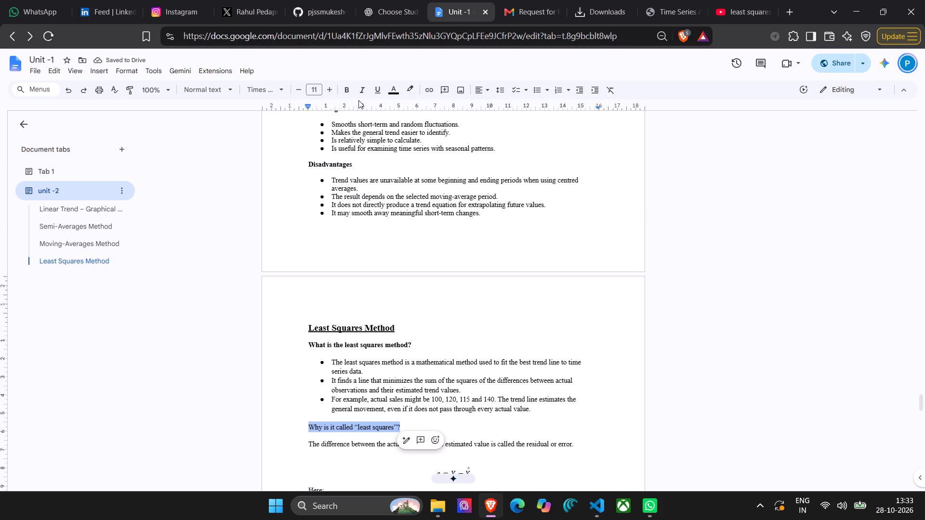
left_click(348, 91)
Remove the blank line between the sentence ending "is called the residual or error." and the equation e = Y − Ŷ.
scroll(320, 442, "down", 1)
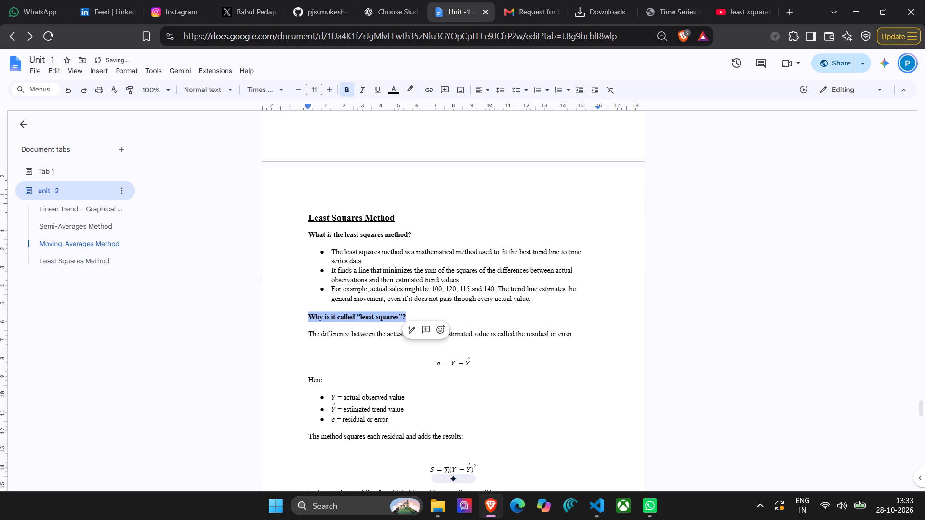
left_click(357, 346)
key("Down")
key("BackSpace")
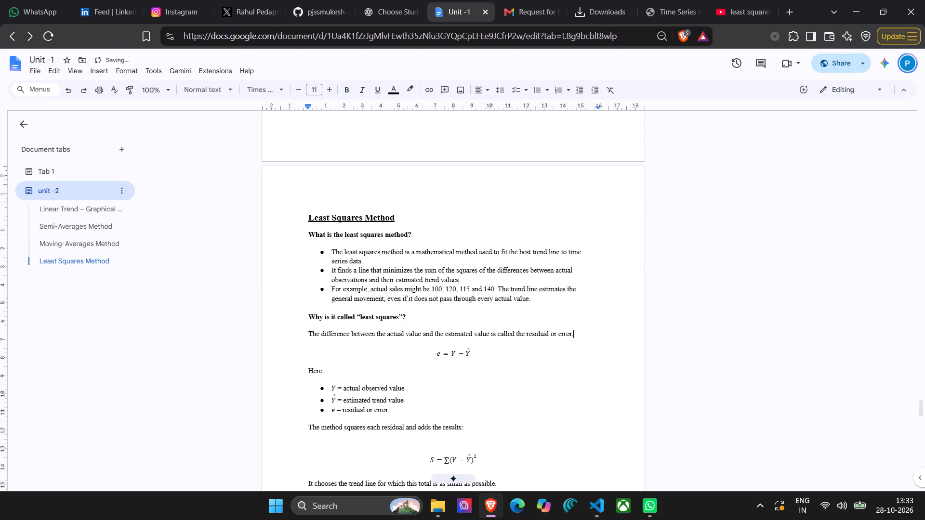
key("Down")
key("Down")
key("Up")
key("Left")
key("ctrl+z")
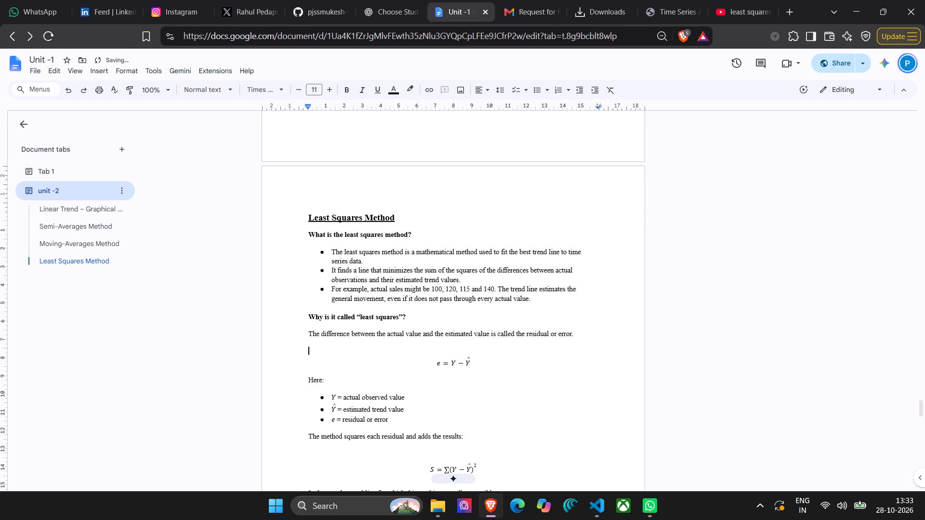
key("BackSpace")
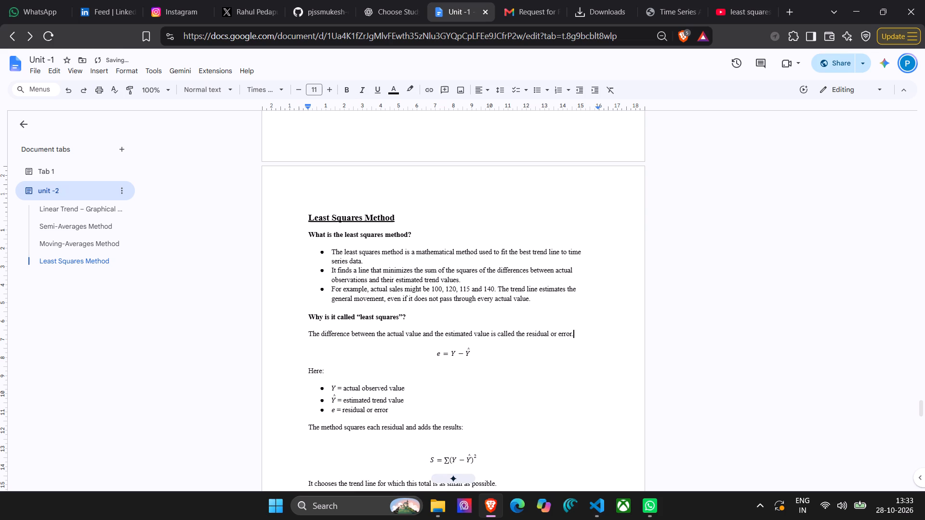
left_click_drag(422, 325, 332, 311)
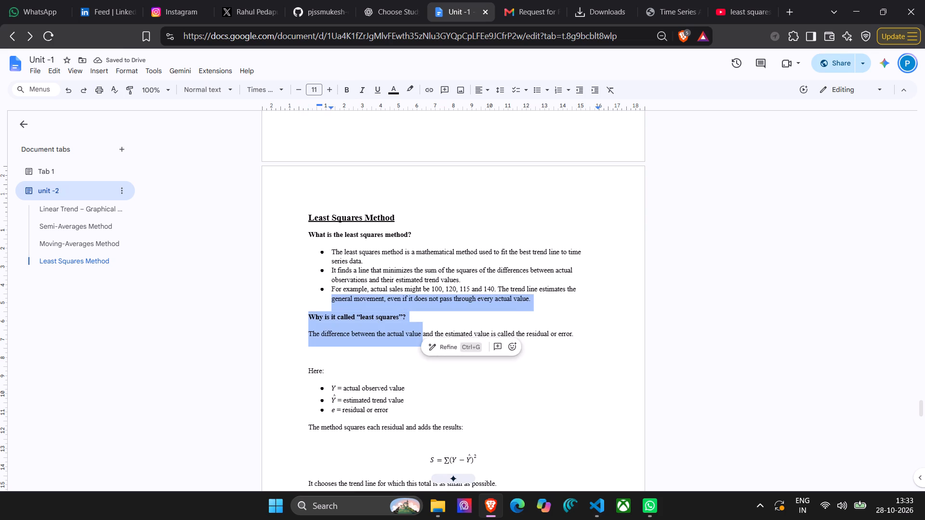
left_click(375, 318)
Remove the blank line between "The method squares each residual and adds the results:" and the equation S = ∑(Y − Ŷ)².
scroll(304, 385, "down", 1)
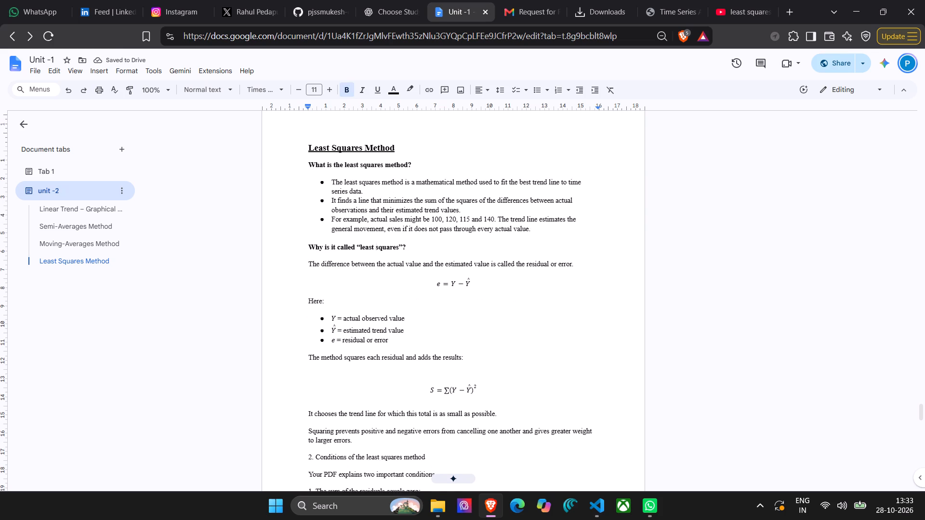
scroll(304, 385, "down", 1)
left_click(396, 331)
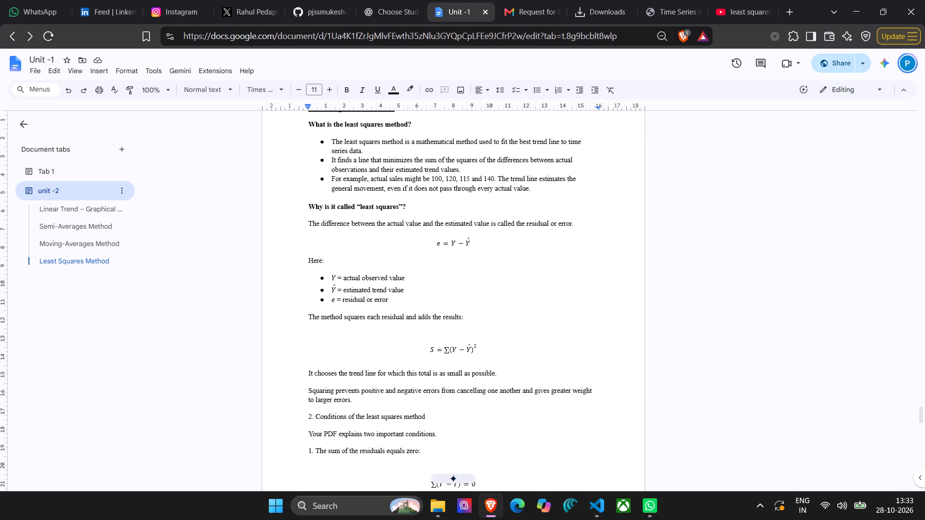
key("BackSpace")
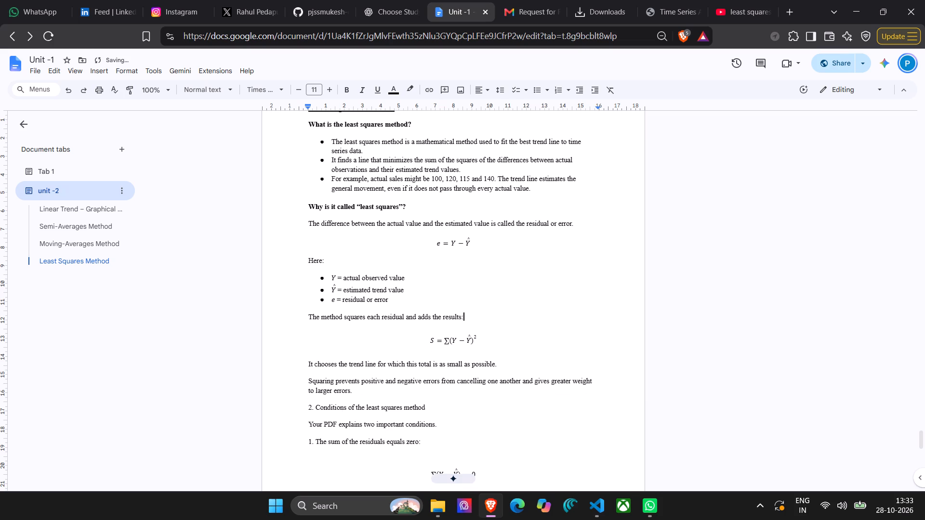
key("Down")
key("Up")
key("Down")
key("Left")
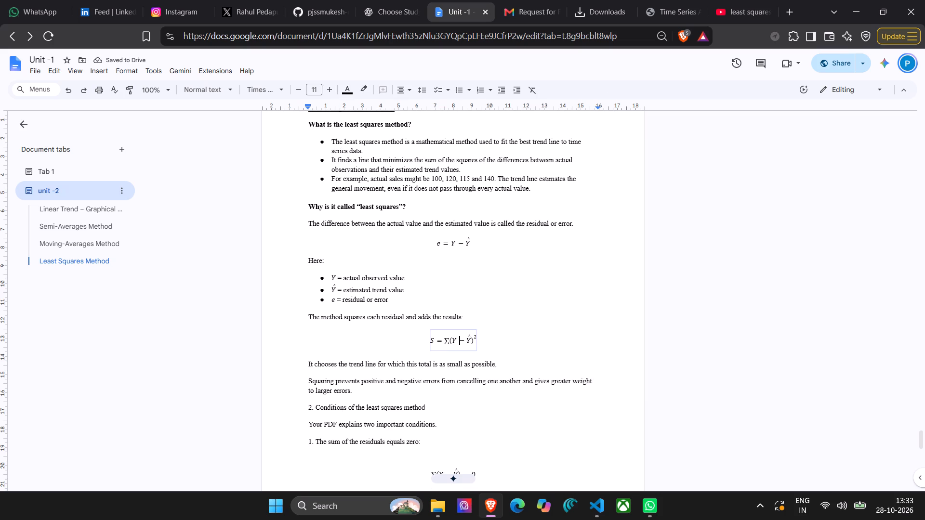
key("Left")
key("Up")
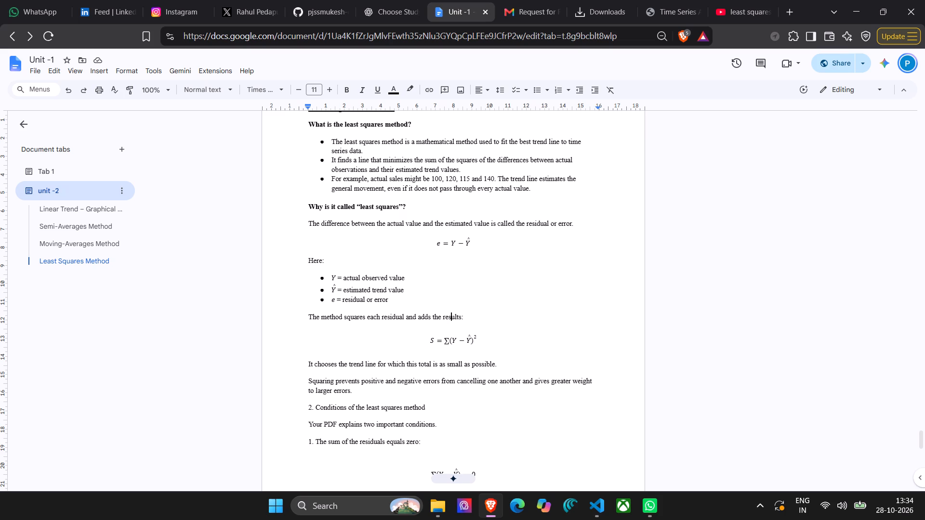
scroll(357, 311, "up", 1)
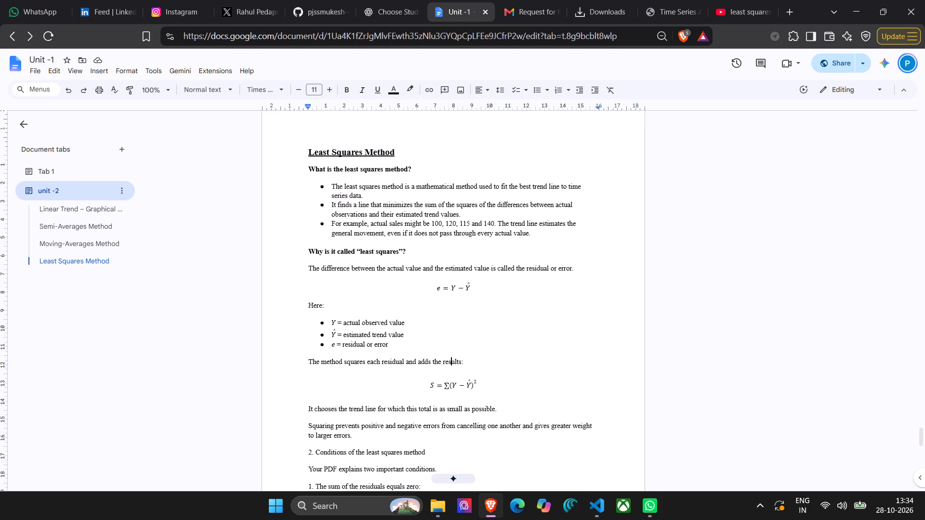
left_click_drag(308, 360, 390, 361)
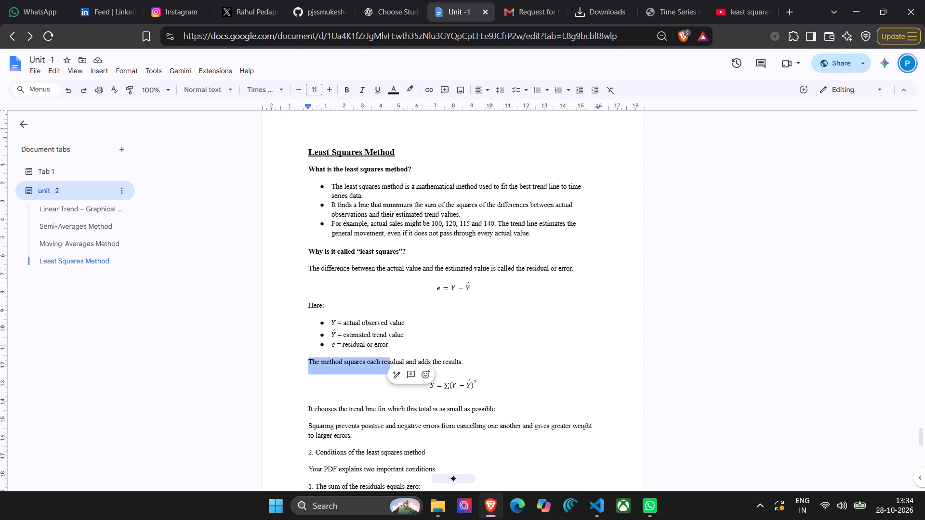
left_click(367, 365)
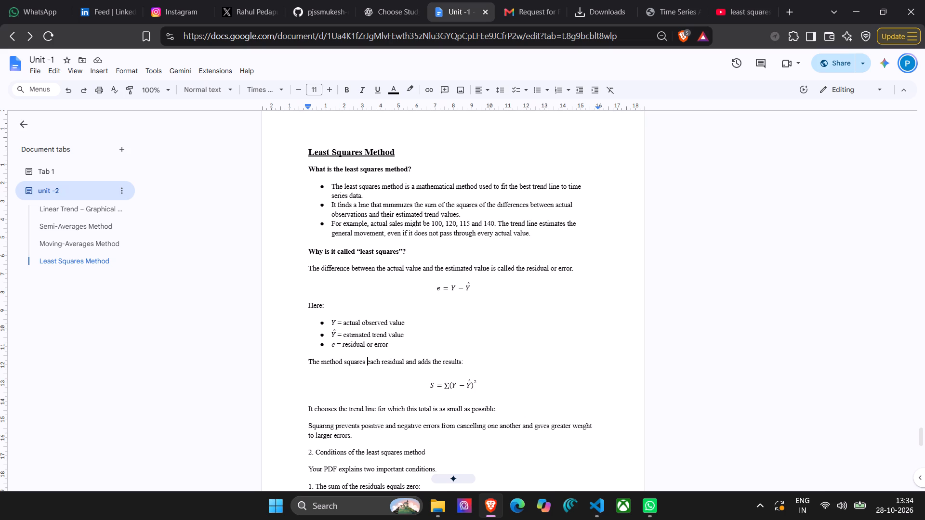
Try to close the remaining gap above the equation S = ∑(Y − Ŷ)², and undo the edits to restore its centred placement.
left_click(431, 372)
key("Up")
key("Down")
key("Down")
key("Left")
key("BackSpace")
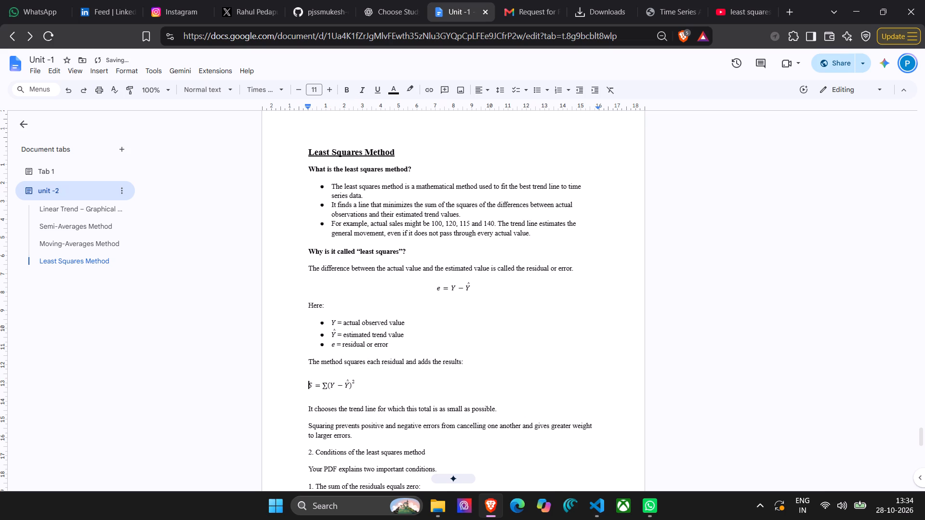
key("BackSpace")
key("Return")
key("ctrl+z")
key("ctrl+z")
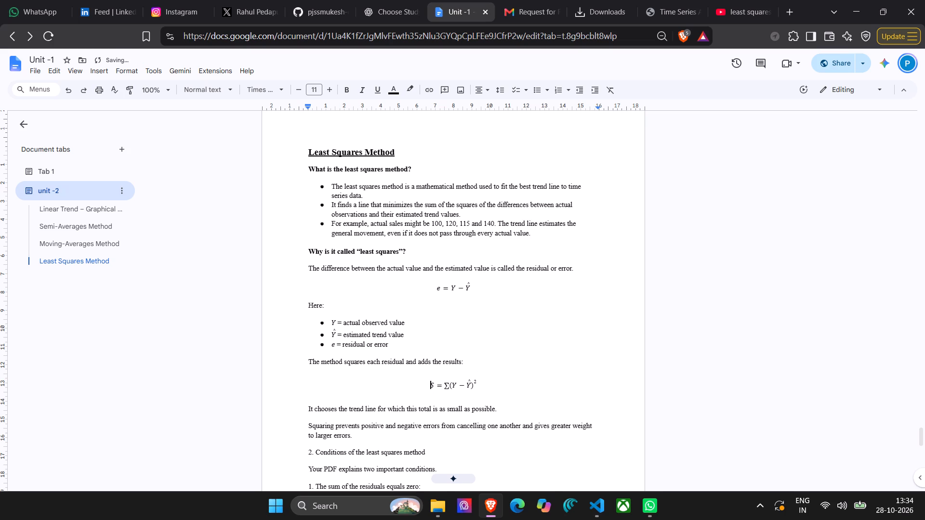
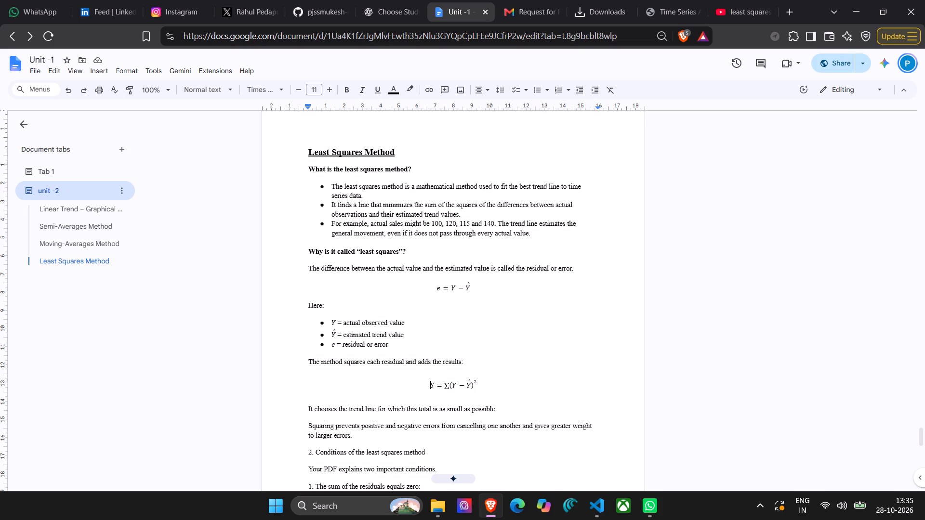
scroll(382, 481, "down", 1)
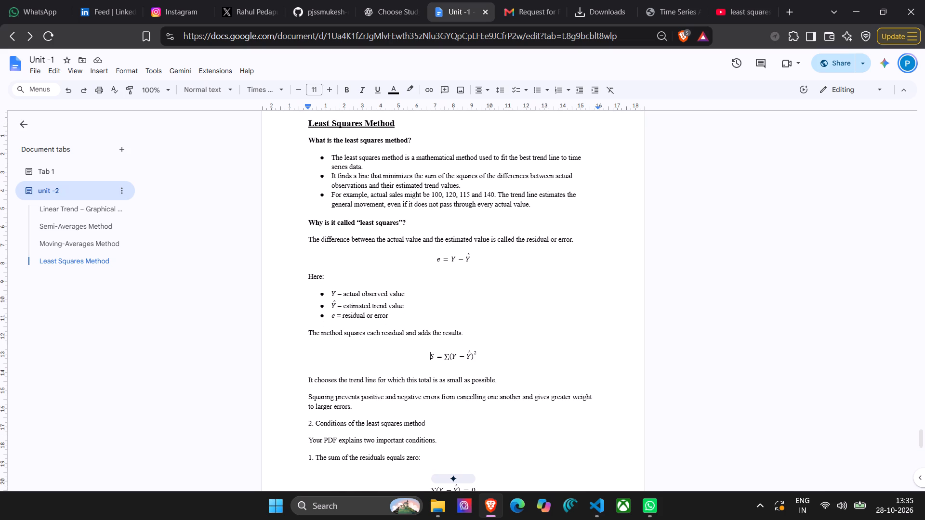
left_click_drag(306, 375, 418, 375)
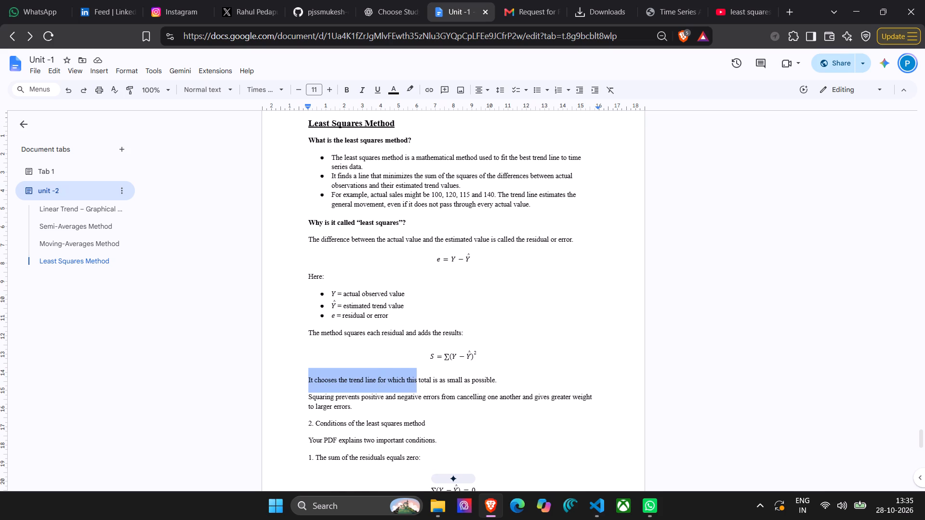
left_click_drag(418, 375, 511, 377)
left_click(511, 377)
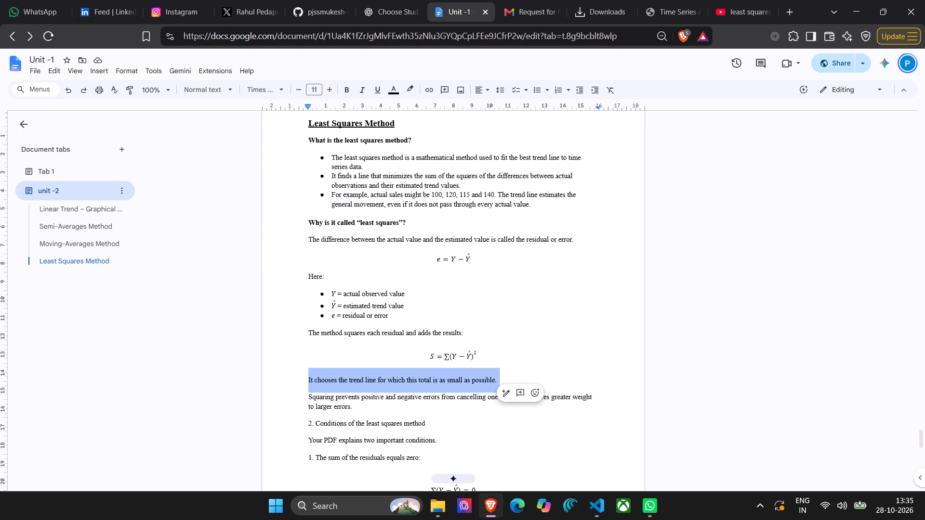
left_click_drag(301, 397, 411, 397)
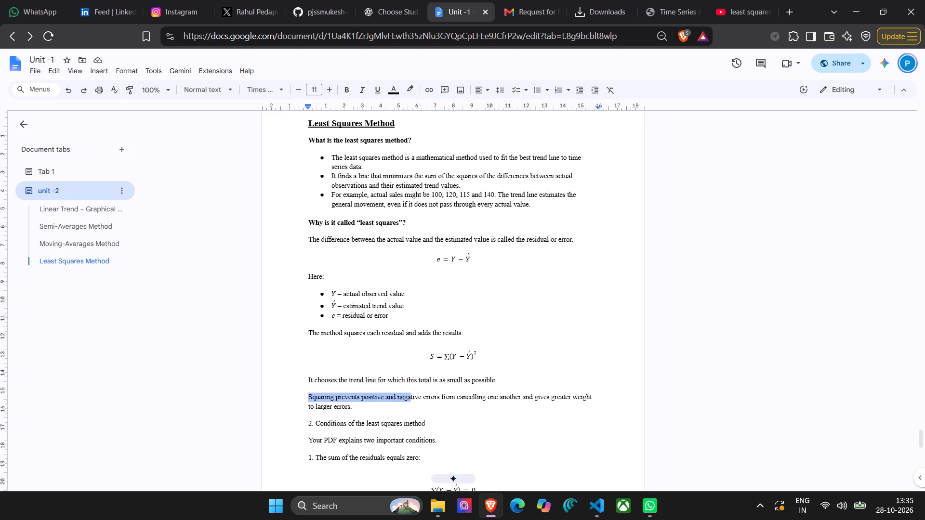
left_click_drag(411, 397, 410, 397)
Remove the number "2." from the "Conditions of the least squares method" subheading and make the subheading bold.
left_click(318, 425)
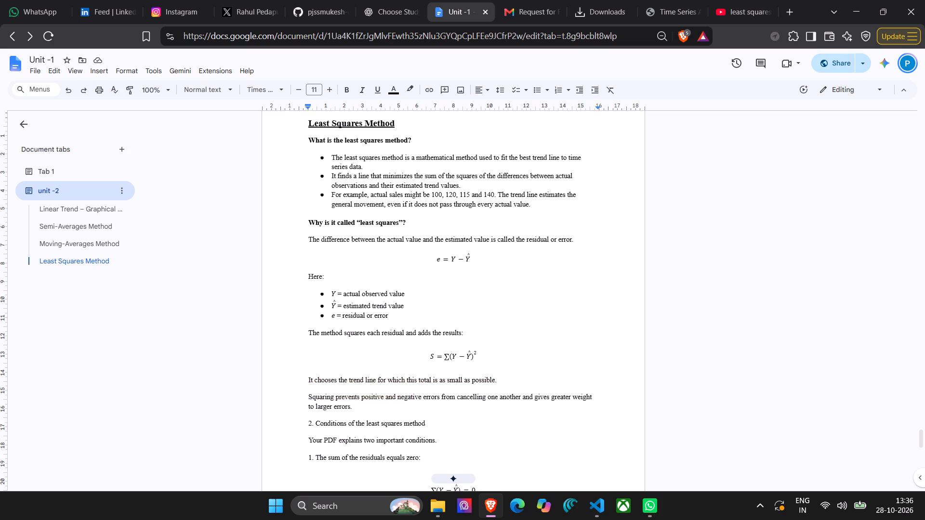
left_click_drag(316, 424, 302, 424)
key("BackSpace")
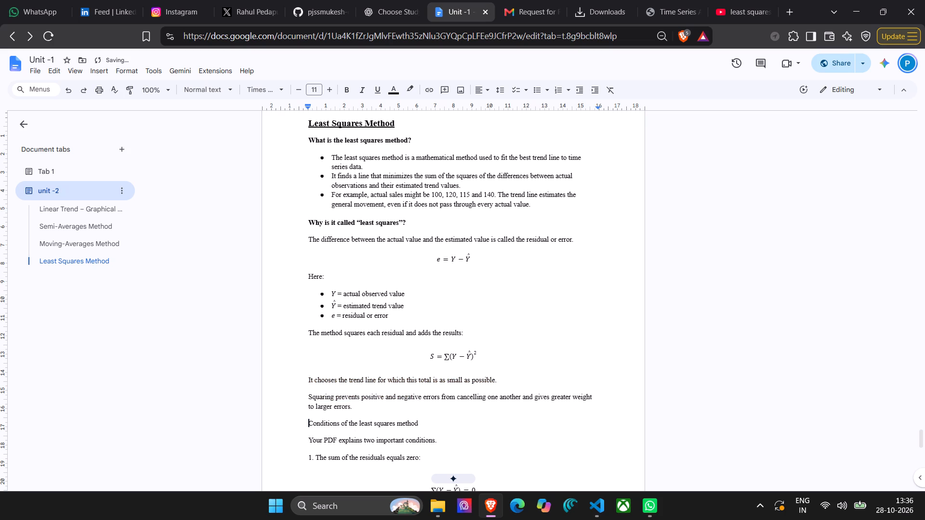
left_click_drag(418, 422, 303, 421)
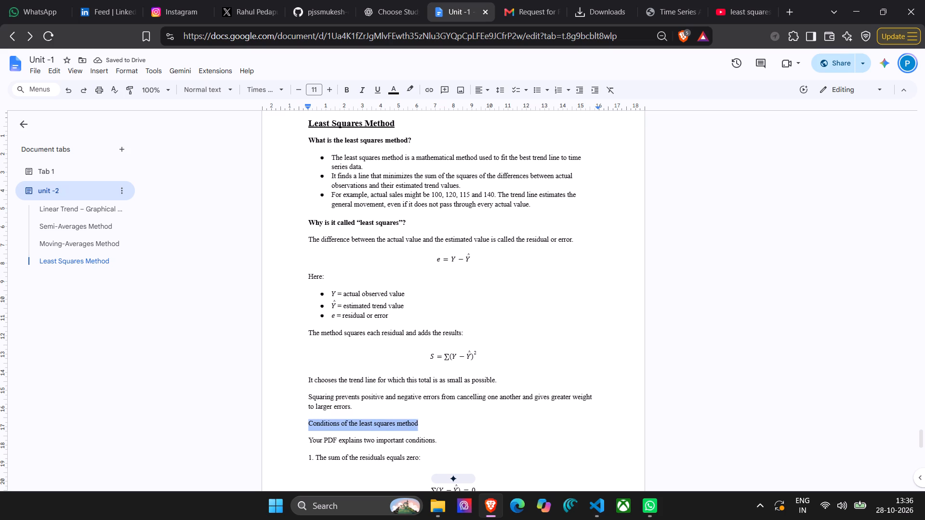
left_click_drag(303, 421, 303, 424)
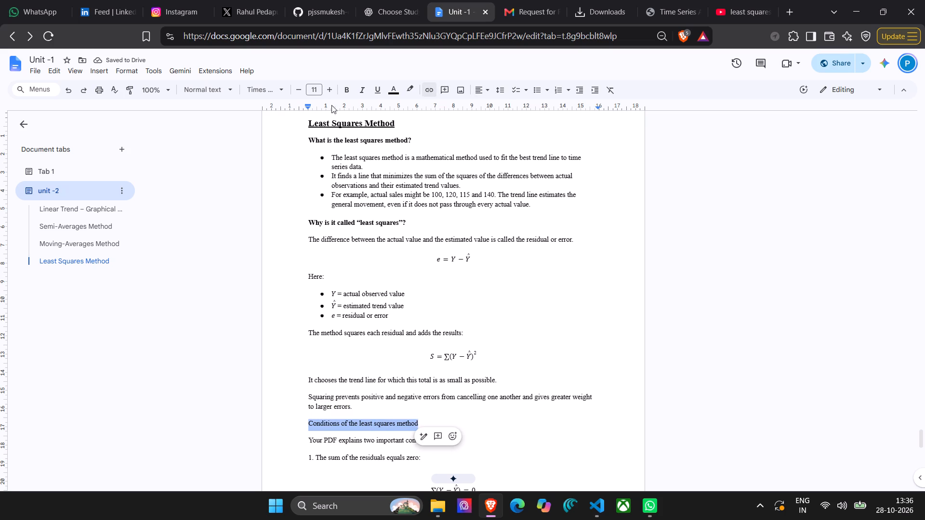
left_click(345, 89)
left_click(344, 394)
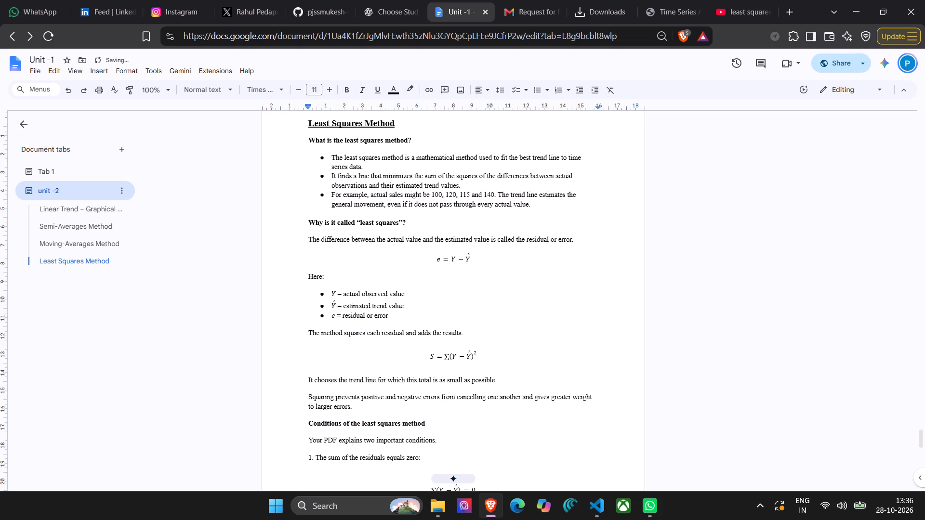
Delete the sentence "Your PDF explains two important conditions." together with its empty line.
left_click_drag(444, 439, 303, 357)
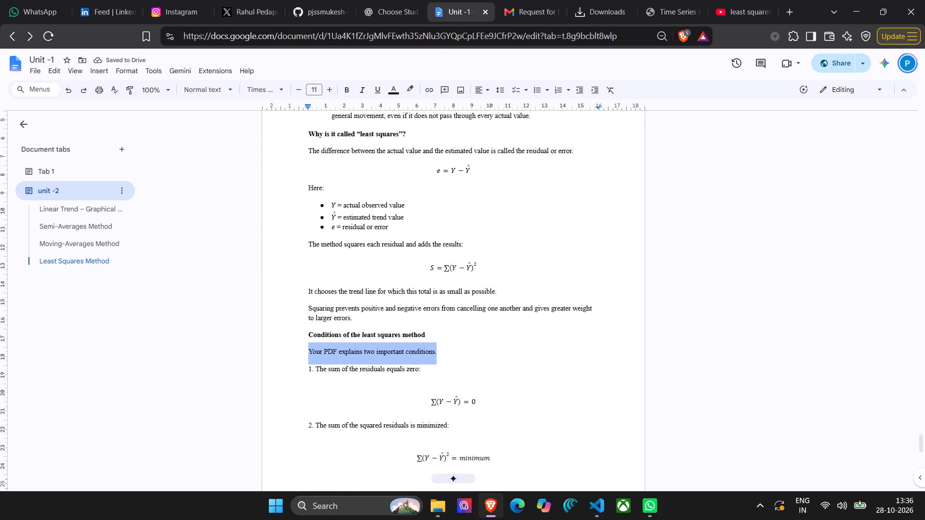
key("BackSpace")
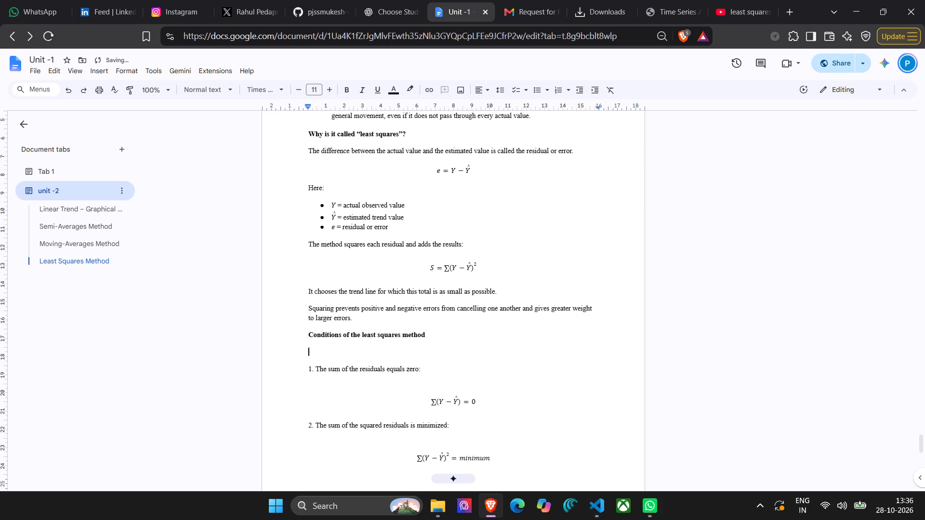
key("BackSpace")
Remove the blank lines above the equations ∑(Y − Ŷ) = 0 and ∑(Y − Ŷ)² = minimum under the two conditions.
key("Down")
key("Down")
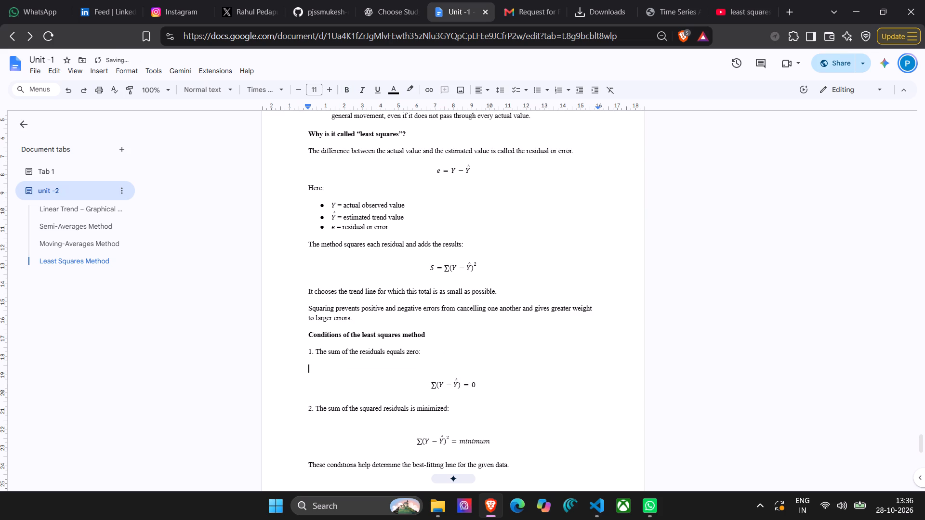
key("BackSpace")
key("Down")
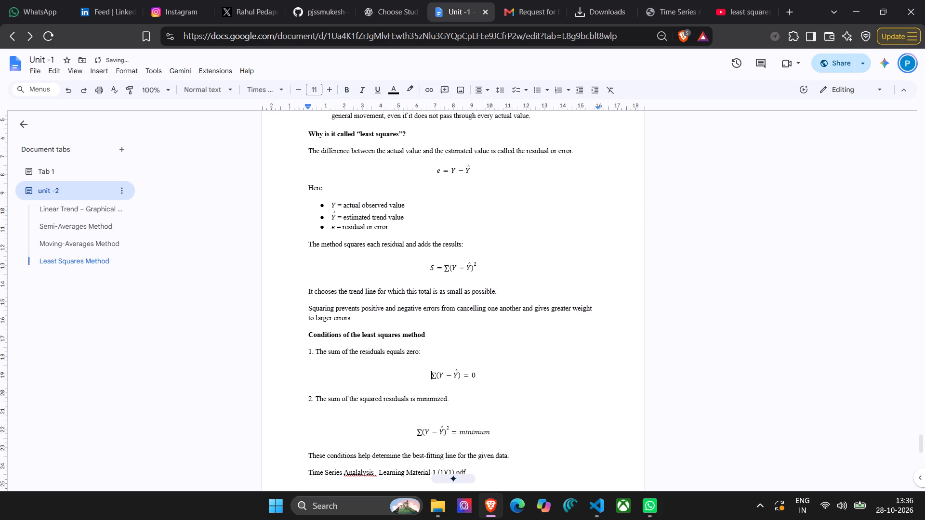
key("Down")
key("Down")
key("BackSpace")
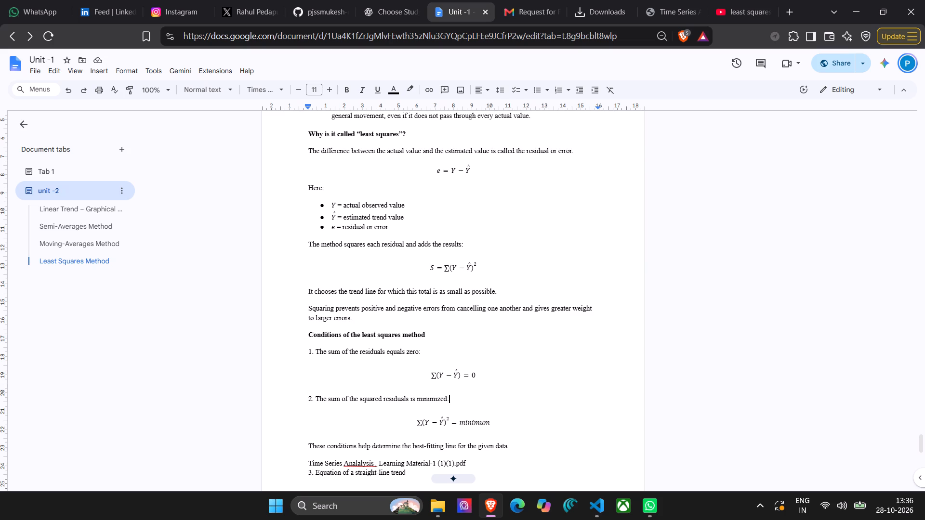
Delete the summation sign from the equation under condition 1, leaving (Y − Ŷ) = 0.
key("Up")
key("Up")
key("Down")
key("Down")
key("Down")
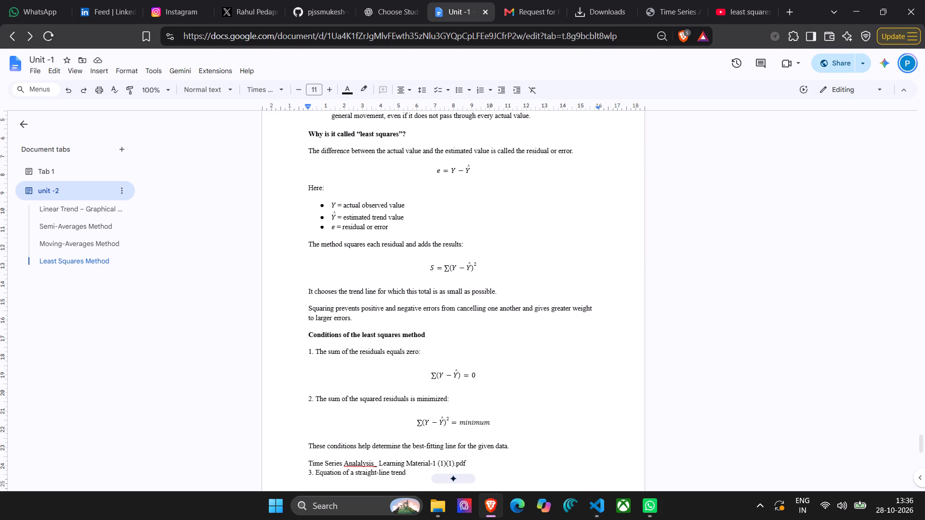
key("Down")
key("Up")
key("Up")
key("Up")
key("Up")
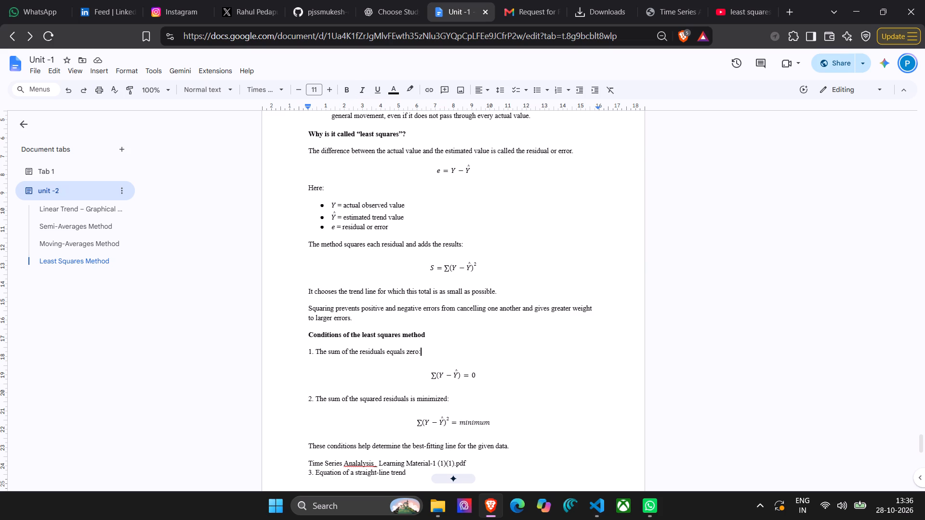
key("Right")
key("Right")
key("Right")
key("Right")
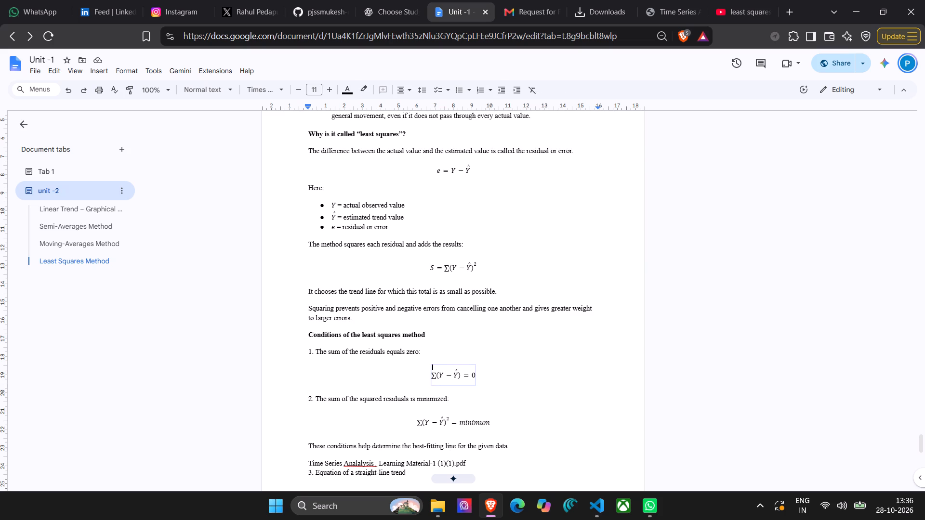
key("BackSpace")
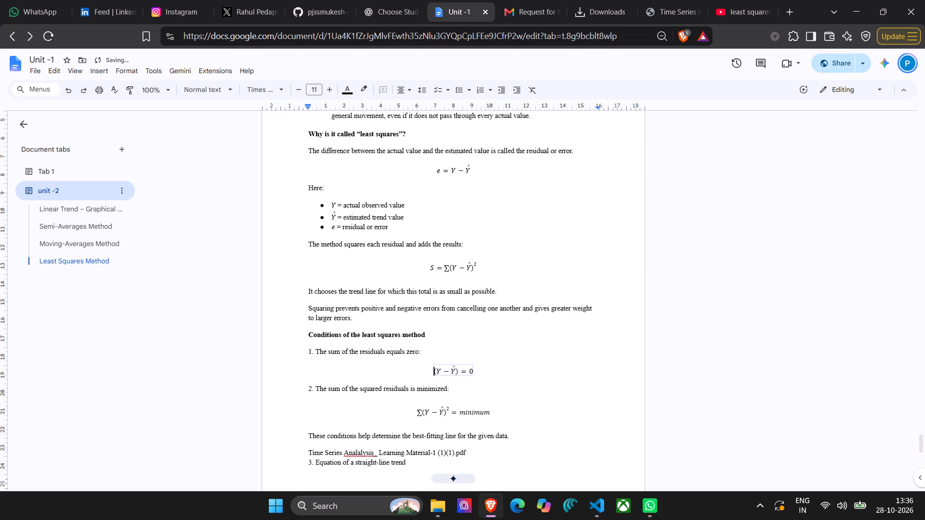
Delete the summation sign from the equation under condition 2, leaving (Y − Ŷ)² = minimum.
key("Down")
key("Down")
key("Down")
key("Up")
key("Left")
key("Left")
key("Left")
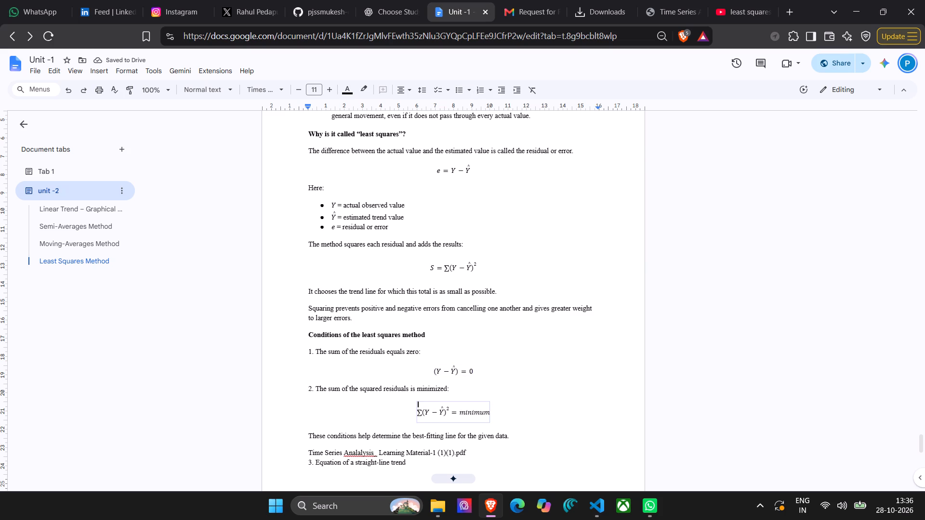
key("BackSpace")
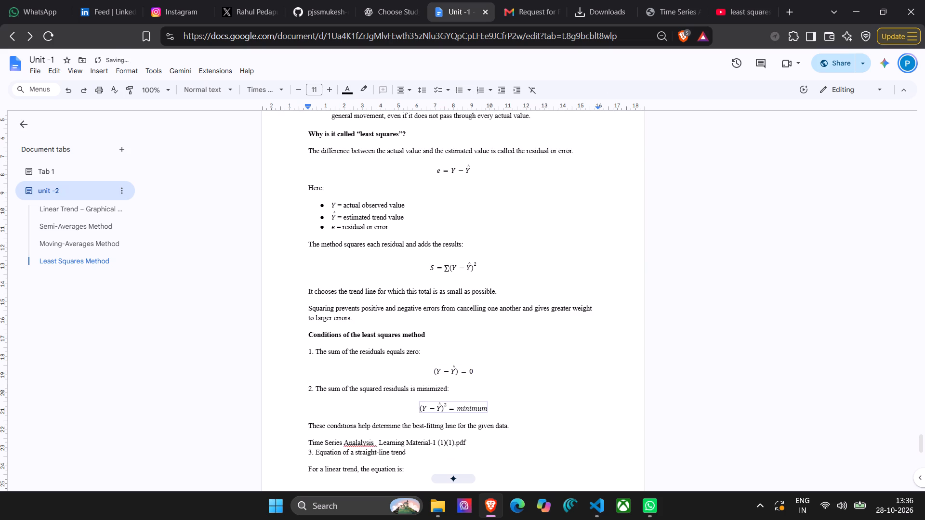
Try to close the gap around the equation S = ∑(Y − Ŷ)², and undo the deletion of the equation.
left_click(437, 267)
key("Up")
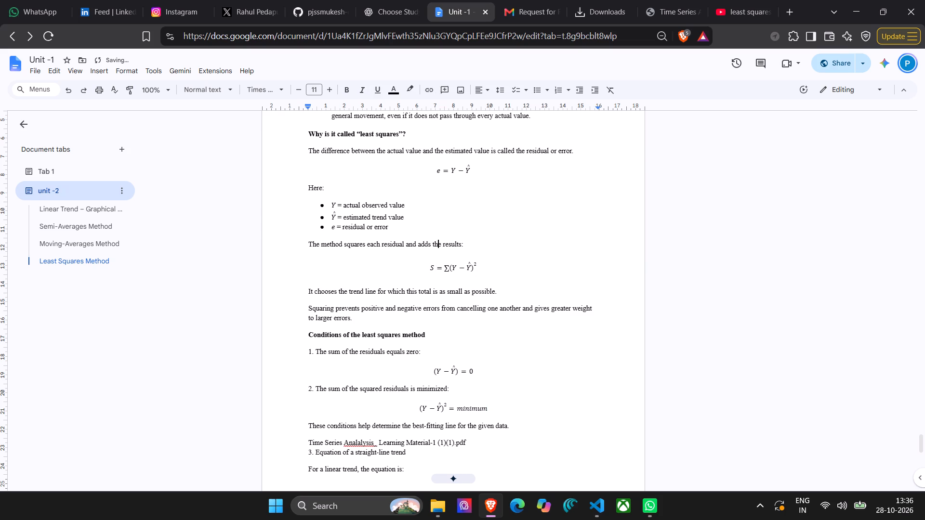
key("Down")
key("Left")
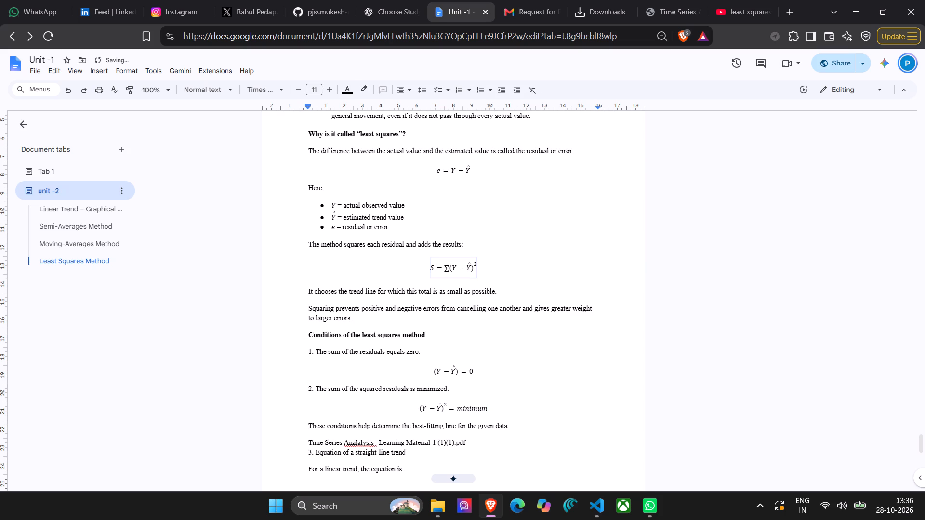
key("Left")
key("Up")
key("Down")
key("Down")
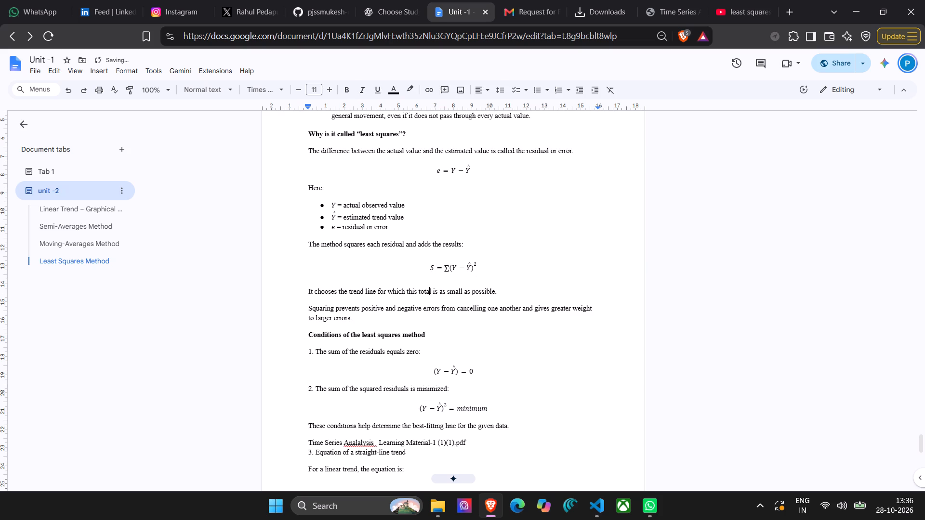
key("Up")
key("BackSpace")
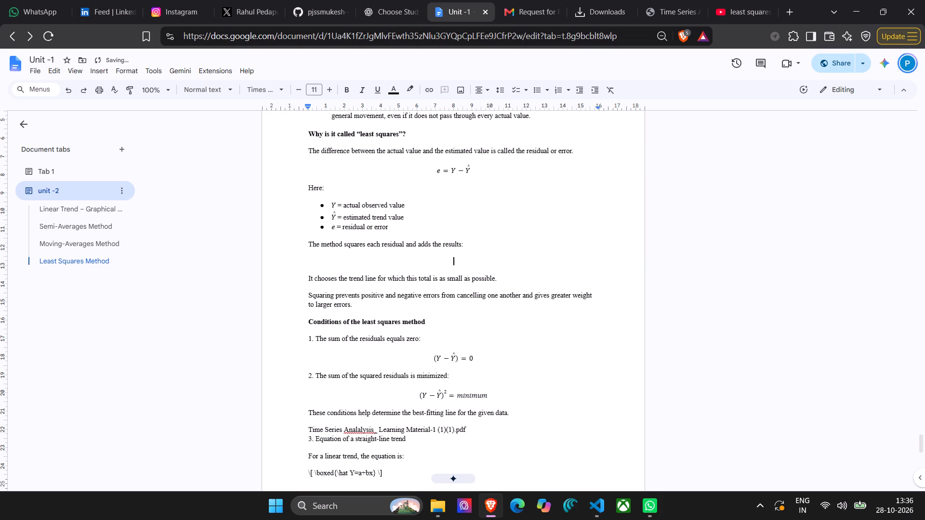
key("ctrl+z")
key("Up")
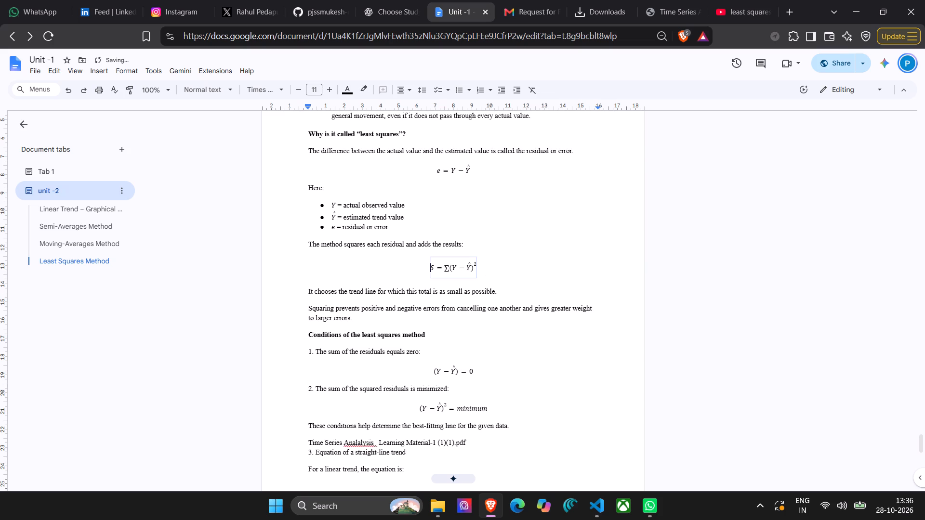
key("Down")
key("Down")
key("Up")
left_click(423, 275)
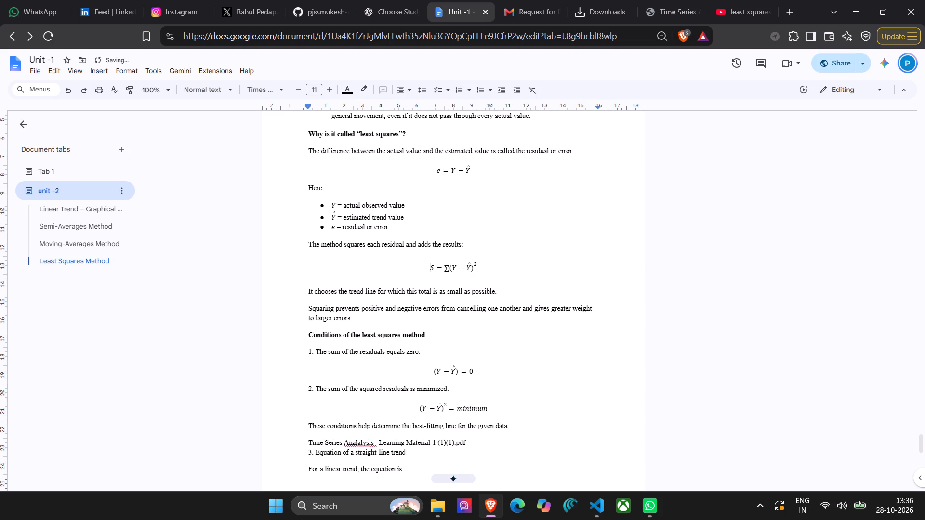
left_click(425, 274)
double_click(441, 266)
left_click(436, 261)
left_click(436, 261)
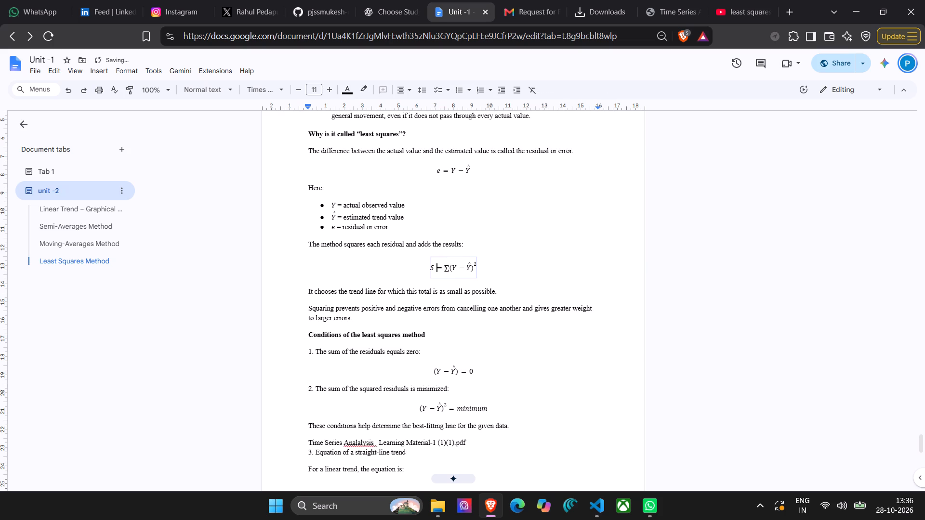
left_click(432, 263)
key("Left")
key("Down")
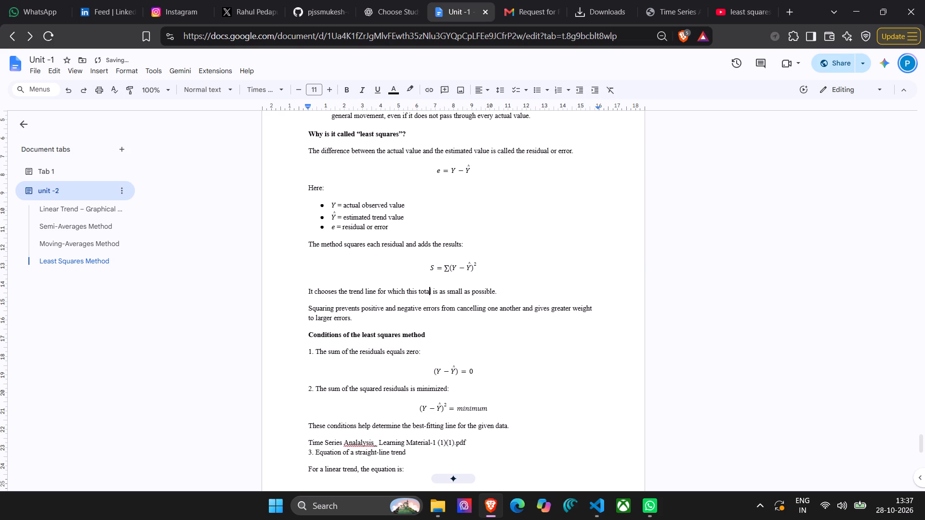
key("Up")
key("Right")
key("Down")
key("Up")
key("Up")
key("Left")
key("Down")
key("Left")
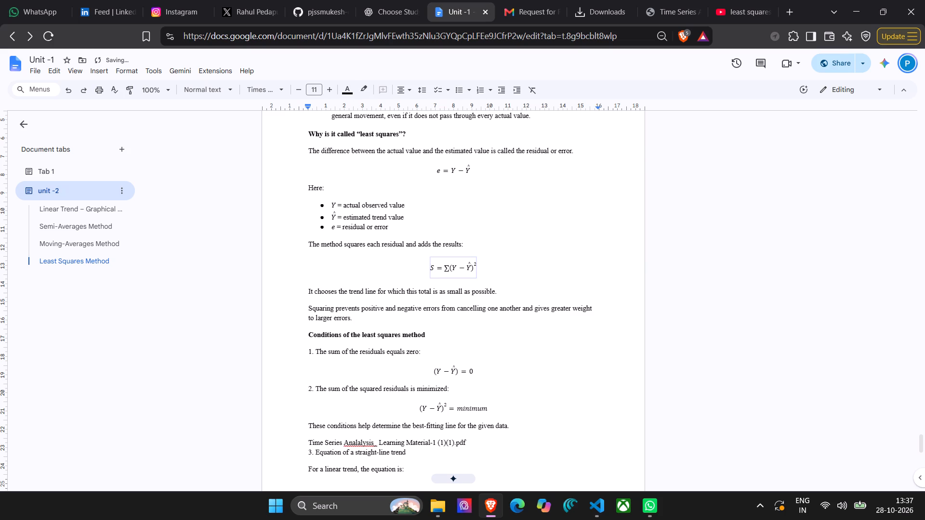
Delete the source citation line "Time Series Analalysis_ Learning Material-1 (1)(1).pdf" below the paragraph on the best-fitting line.
key("Left")
left_click(488, 403)
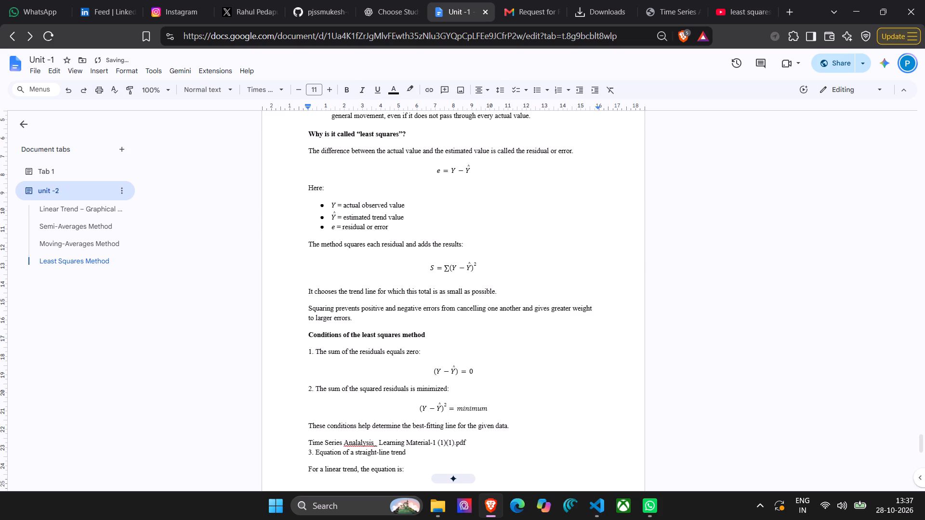
scroll(488, 403, "down", 1)
left_click_drag(470, 373, 334, 369)
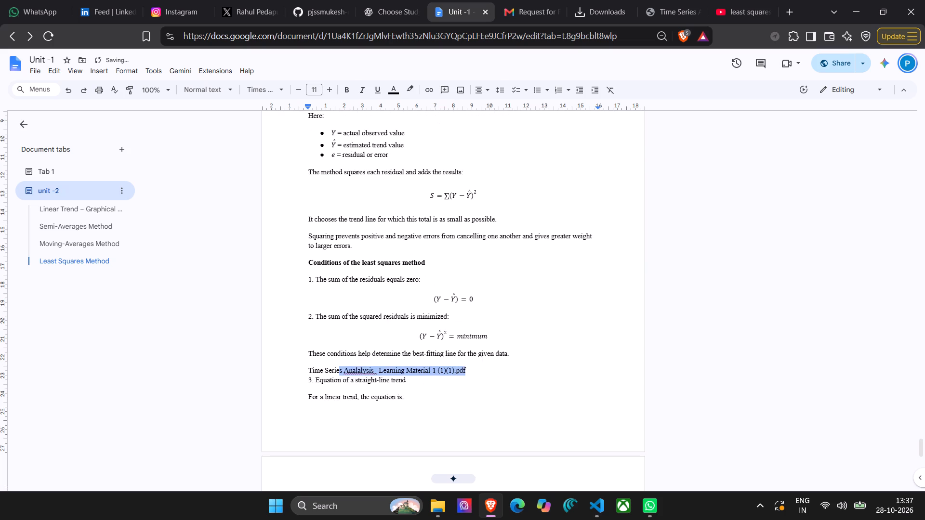
left_click_drag(334, 369, 294, 371)
key("BackSpace")
key("BackSpace")
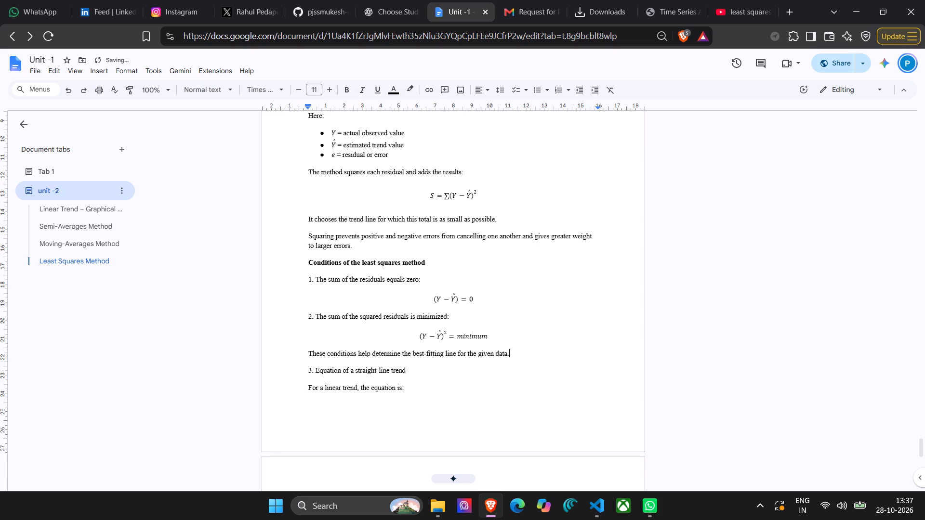
Remove the number 3 from the heading "Equation of a straight-line trend" and make the heading bold.
left_click_drag(315, 369, 305, 369)
key("BackSpace")
left_click_drag(305, 369, 415, 369)
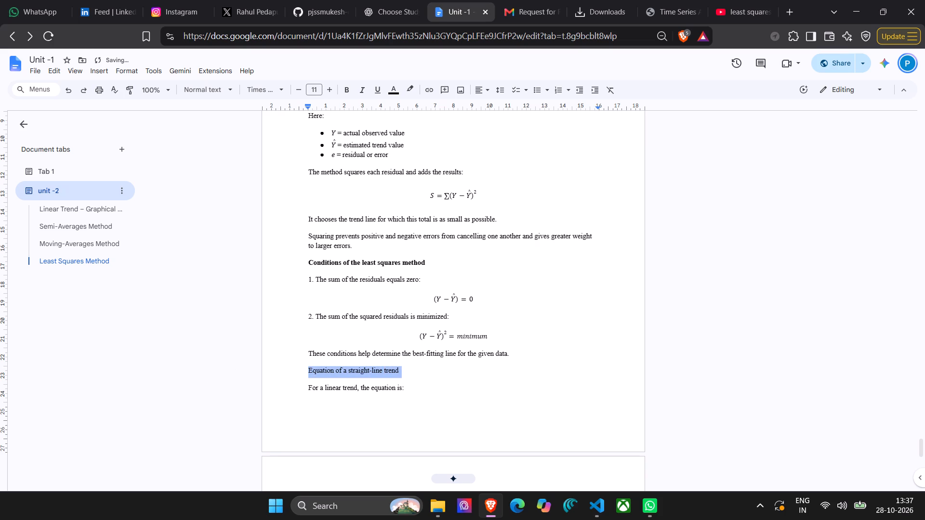
left_click_drag(415, 369, 433, 369)
left_click(346, 85)
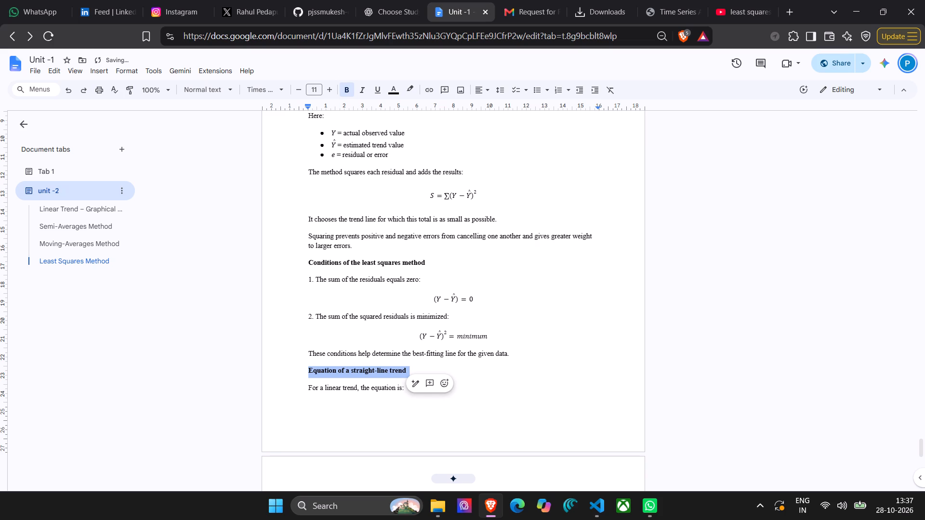
Insert blank lines above the heading "Equation of a straight-line trend" so that it starts on the next page.
left_click(309, 371)
key("Return")
key("backslash")
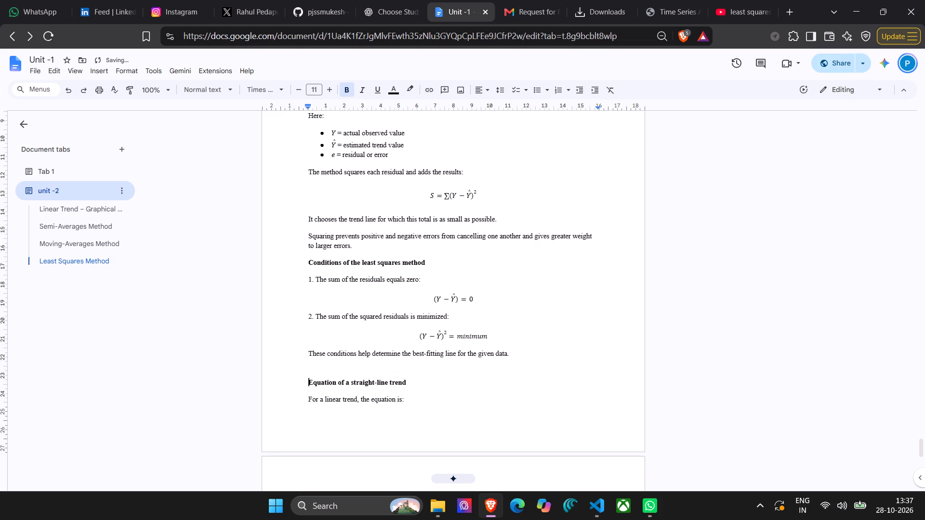
key("BackSpace")
key("Return")
key("Return")
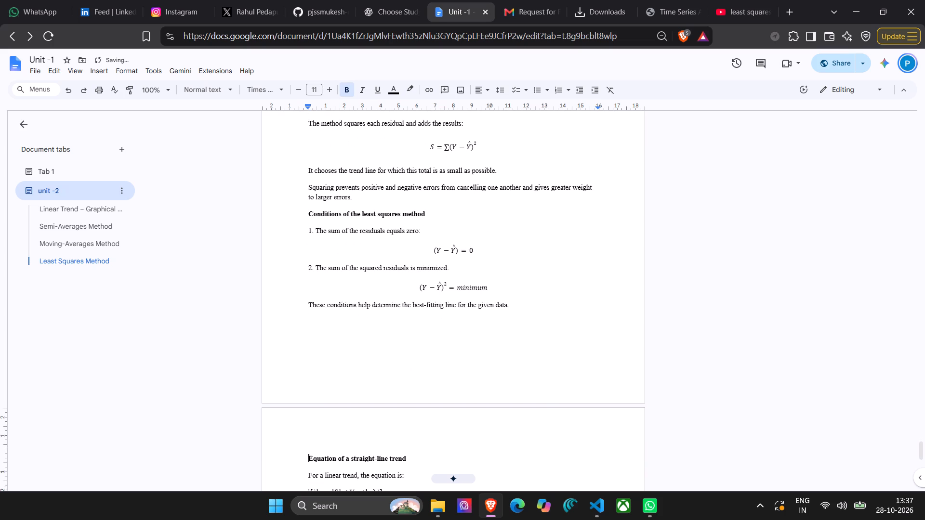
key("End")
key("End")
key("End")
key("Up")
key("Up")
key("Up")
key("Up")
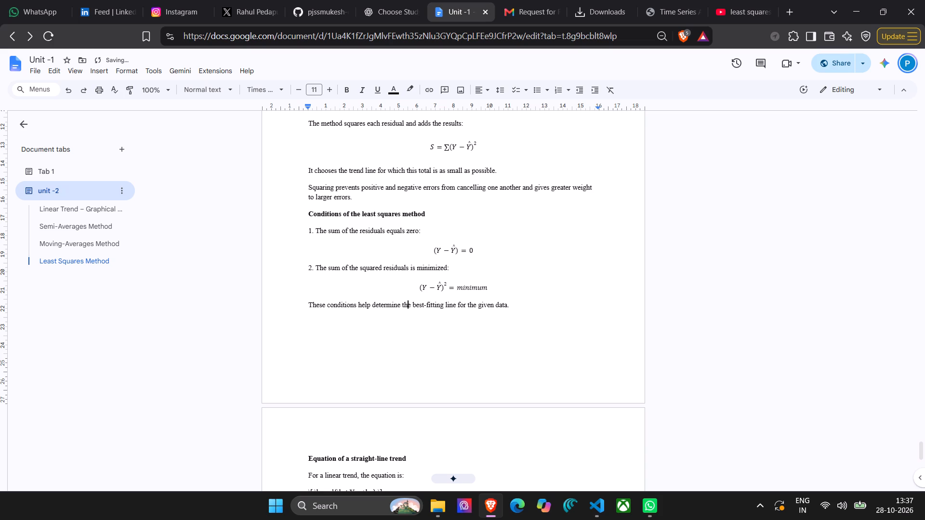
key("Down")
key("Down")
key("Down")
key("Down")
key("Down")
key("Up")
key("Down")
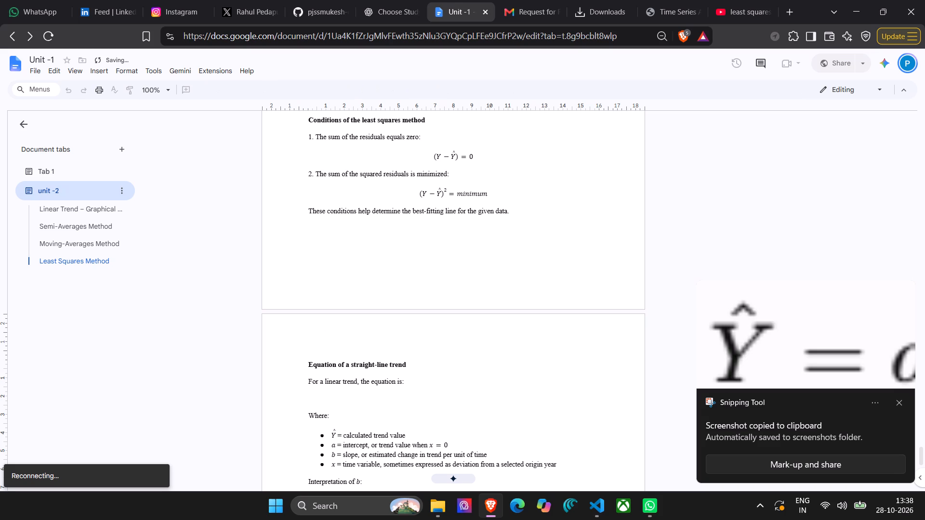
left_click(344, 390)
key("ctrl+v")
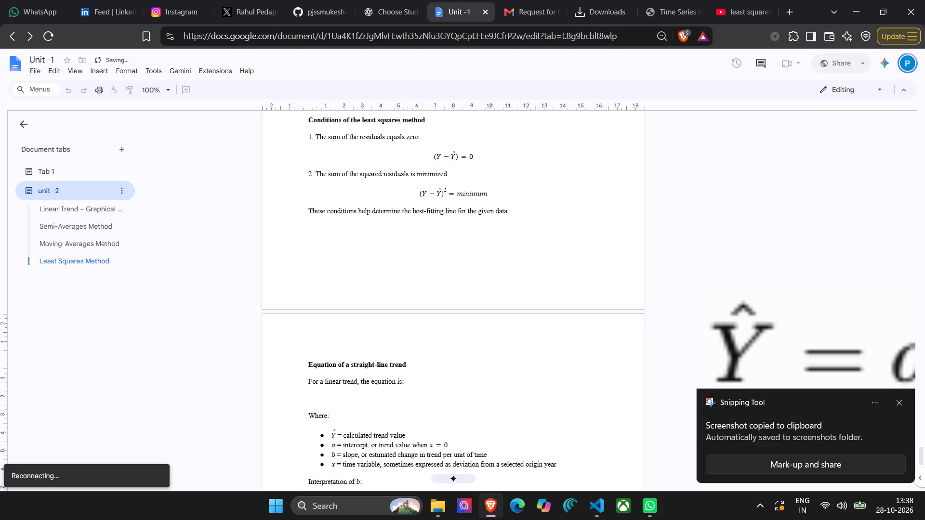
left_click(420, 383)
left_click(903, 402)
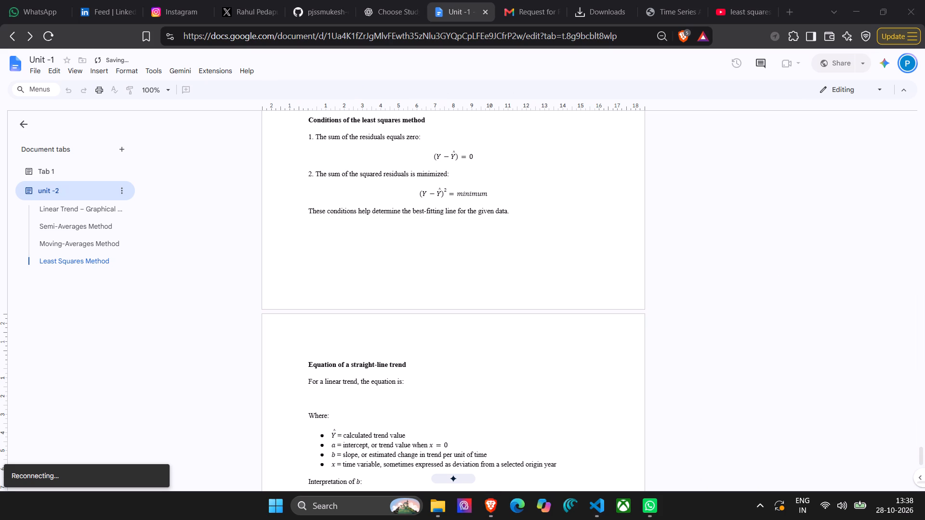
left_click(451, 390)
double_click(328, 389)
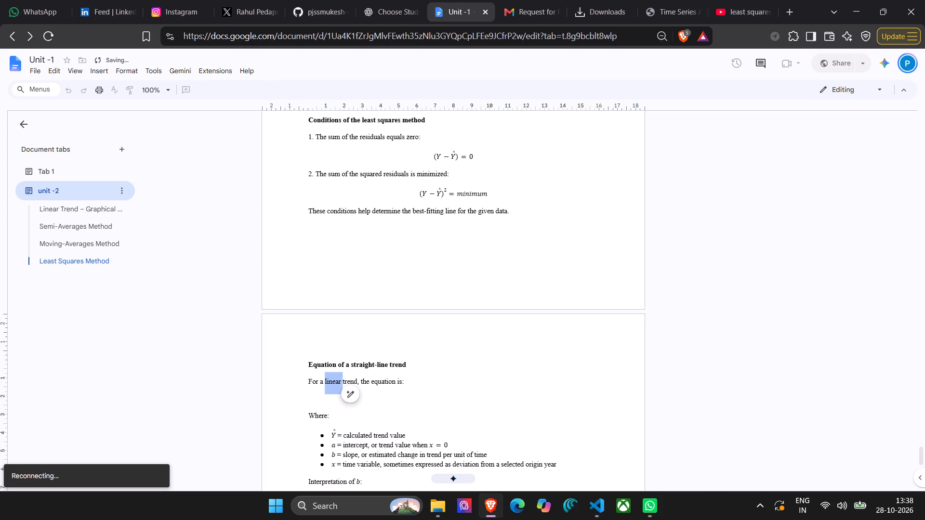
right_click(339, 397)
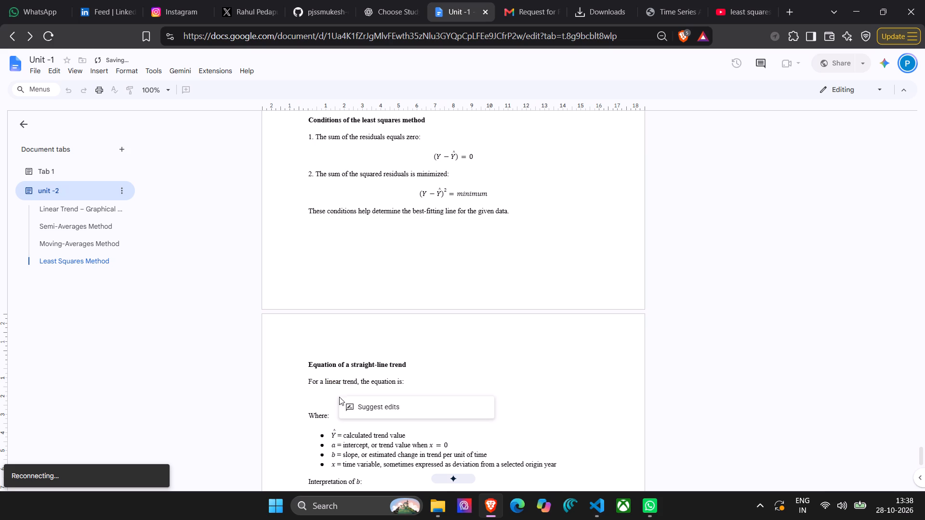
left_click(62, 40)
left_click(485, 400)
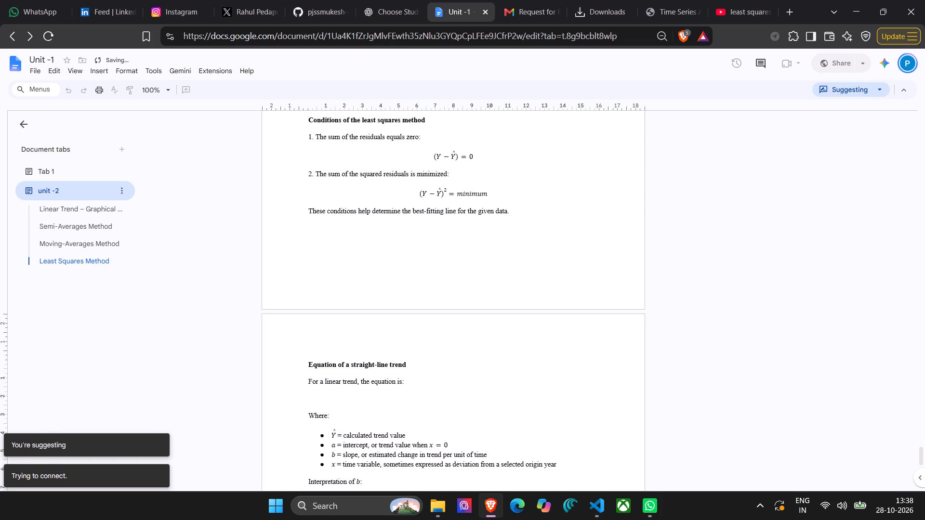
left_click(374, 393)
Reload the Google Docs notes despite the unsaved changes.
left_click(45, 39)
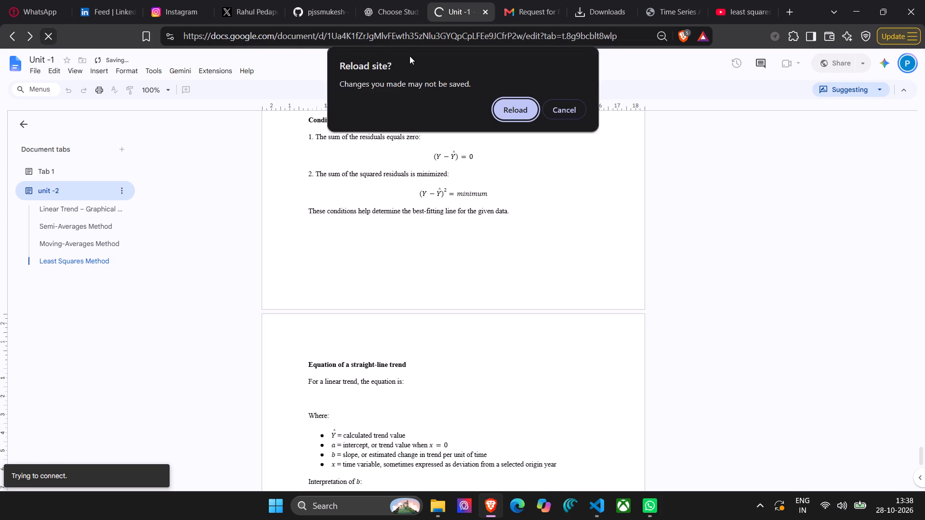
left_click(513, 106)
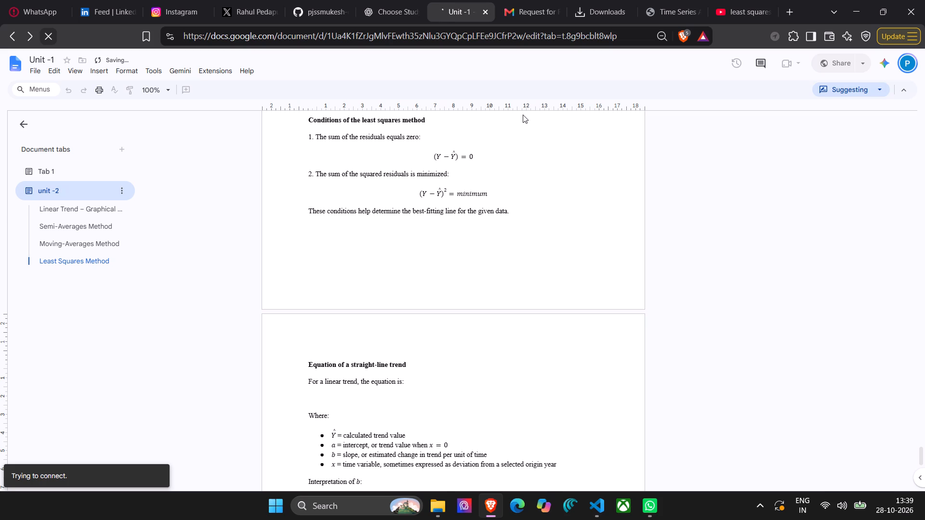
Reload the unresponsive Google Docs notes again despite the unsaved changes.
left_click(340, 396)
left_click(60, 468)
left_click_drag(328, 494, 317, 274)
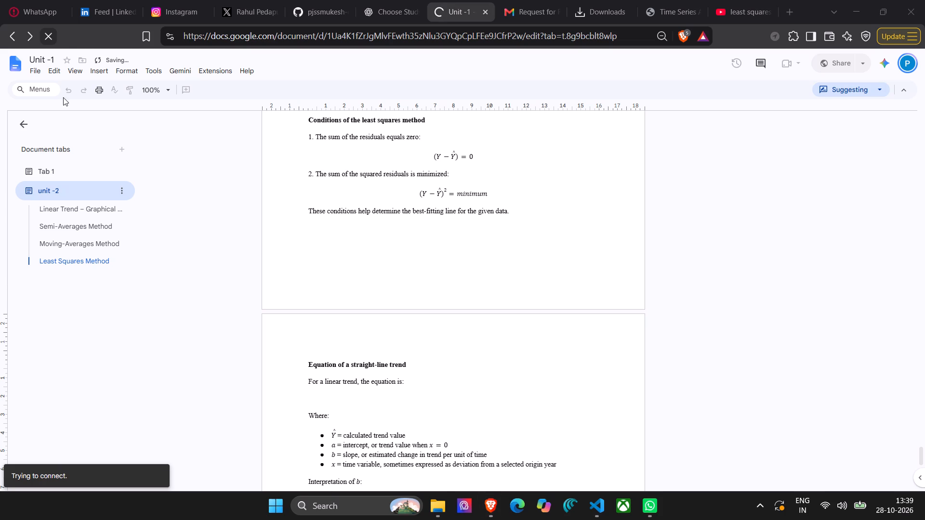
left_click(48, 35)
left_click(48, 35)
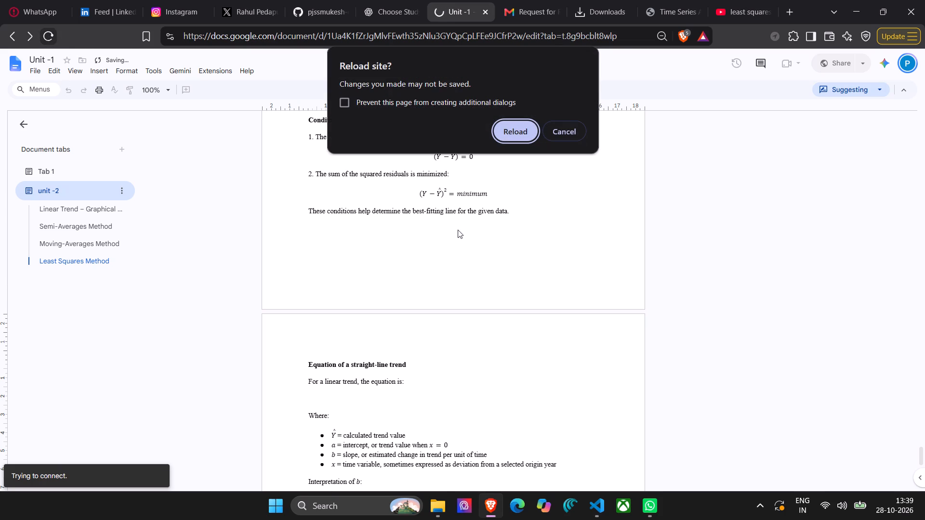
left_click(515, 130)
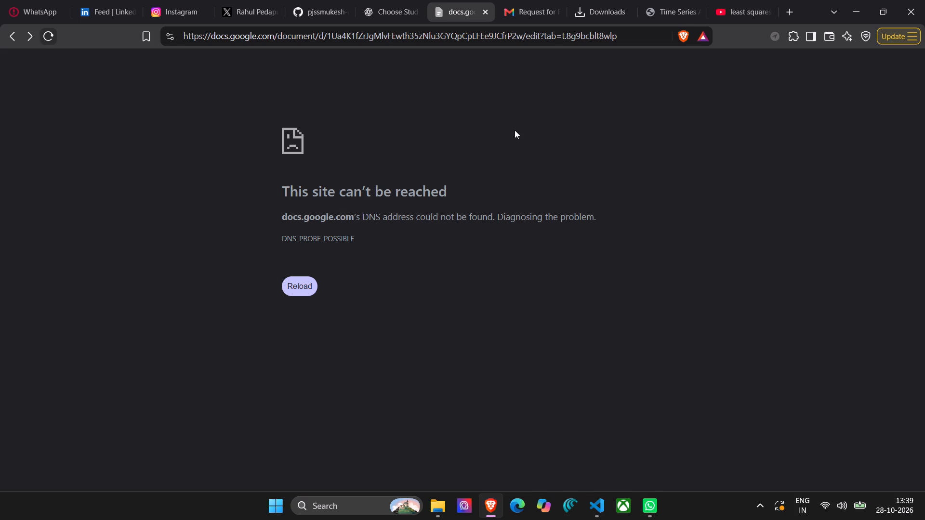
Switch the Wi-Fi connection to the realme 12 Pro+ 5G network.
left_click(823, 495)
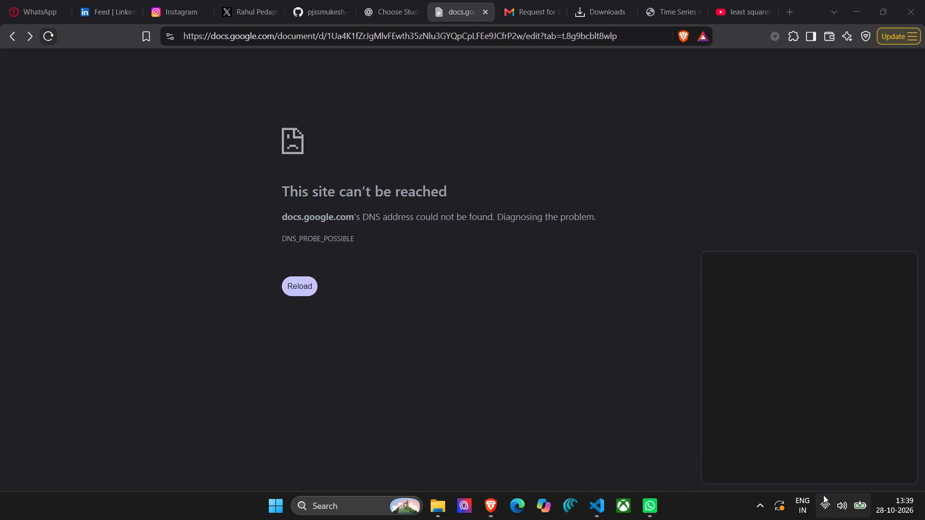
left_click(760, 300)
left_click(763, 287)
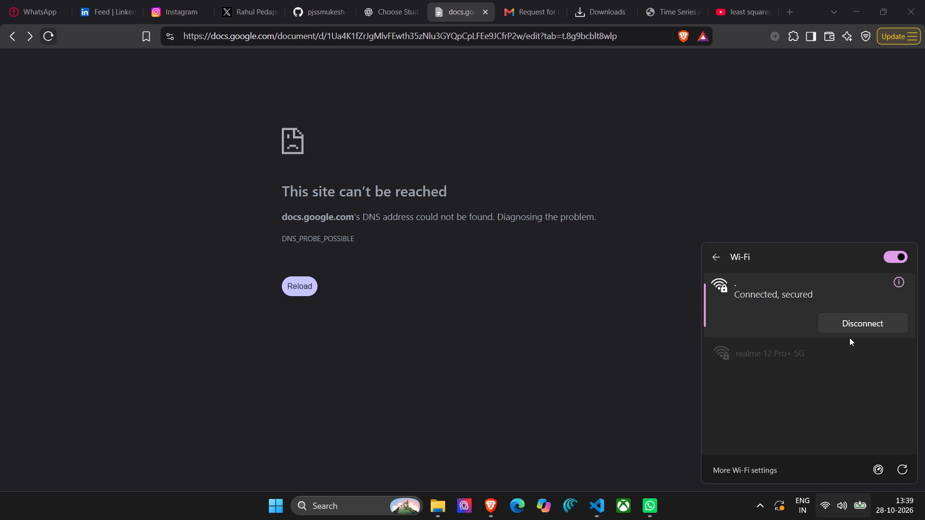
left_click(841, 342)
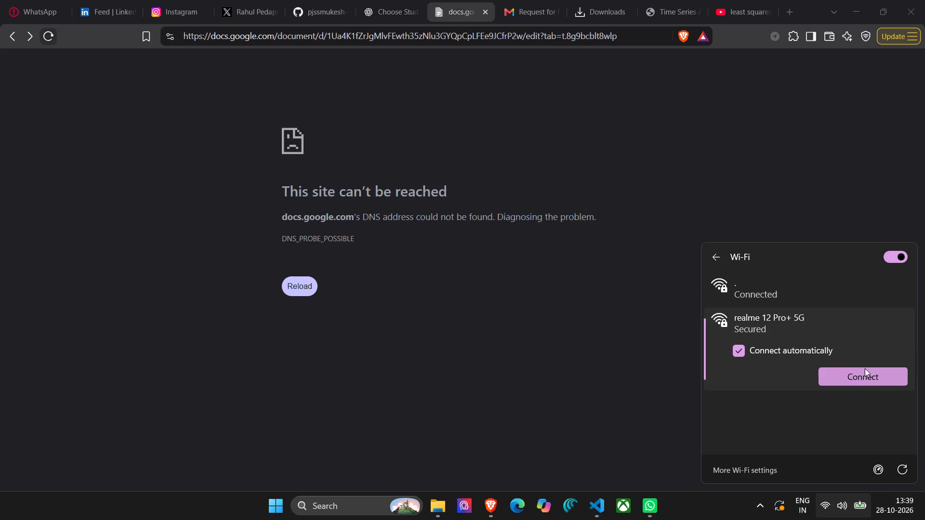
left_click(866, 382)
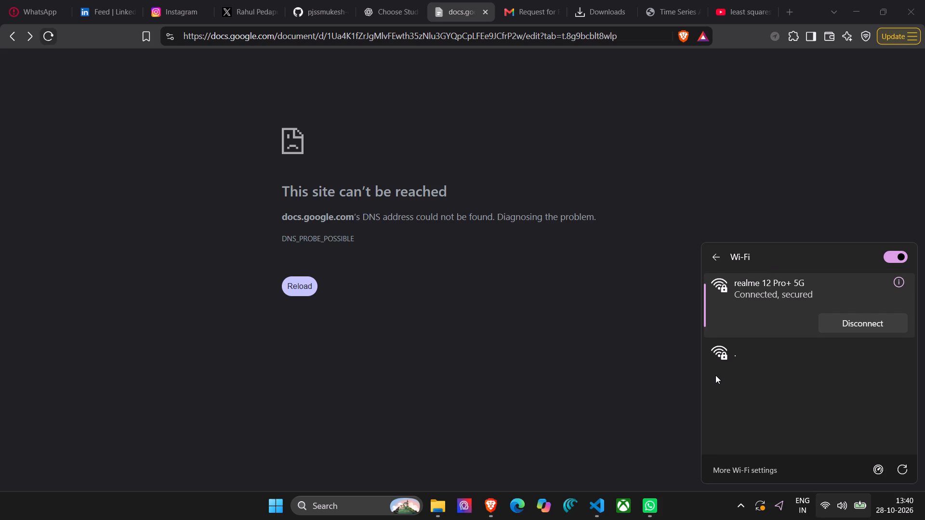
left_click(475, 312)
Reload the unreachable Google Docs notes.
left_click(309, 285)
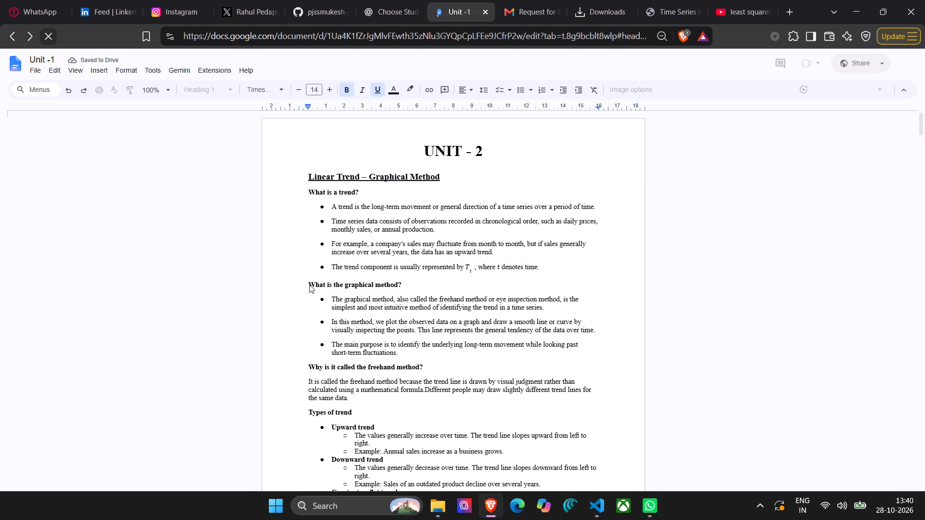
In unit -2's Least Squares Method section, replace the raw \boxed{\hat Y=a+bx} code with the captured equation image.
scroll(551, 401, "down", 5)
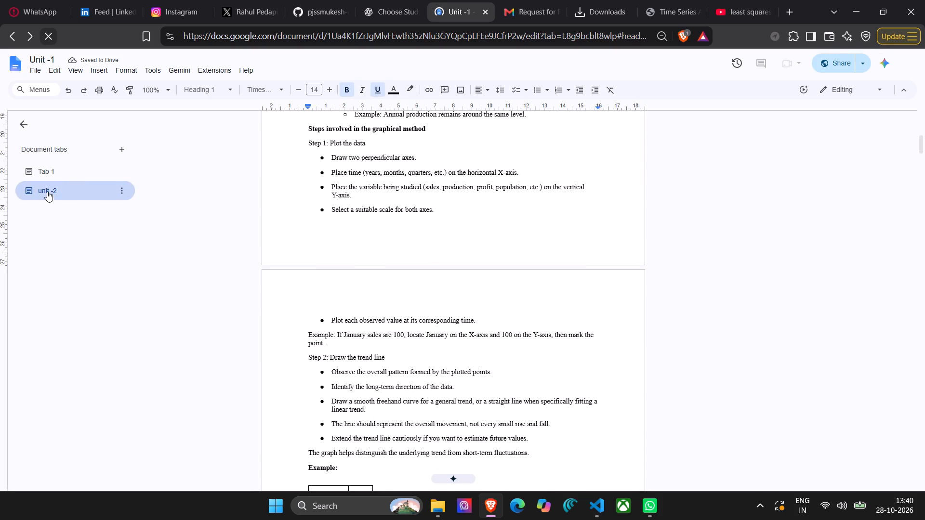
left_click(47, 195)
left_click(72, 254)
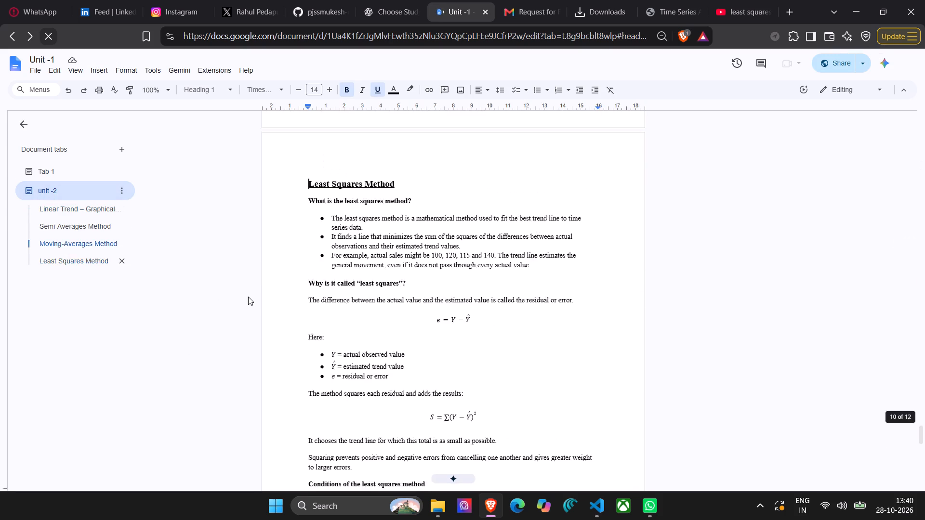
scroll(497, 311, "down", 2)
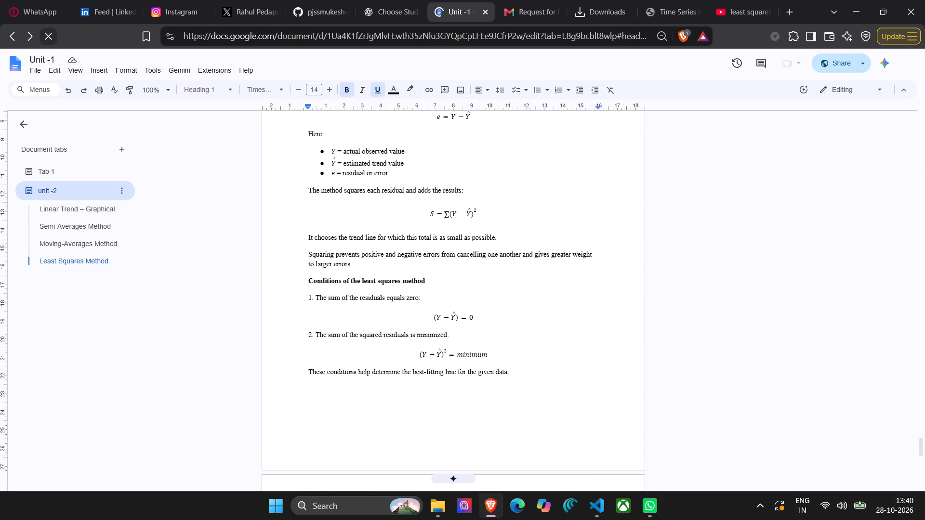
scroll(497, 311, "down", 2)
left_click_drag(402, 338, 295, 337)
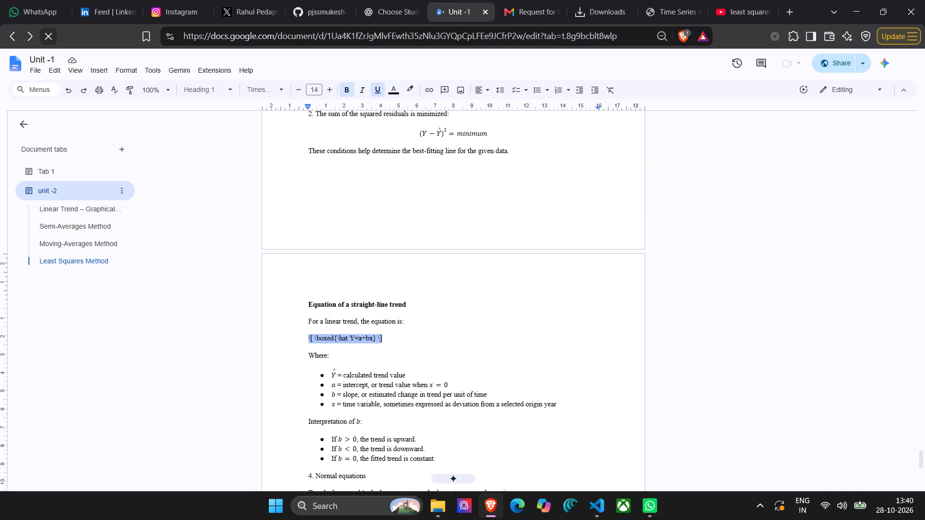
left_click_drag(295, 337, 297, 338)
key("ctrl+v")
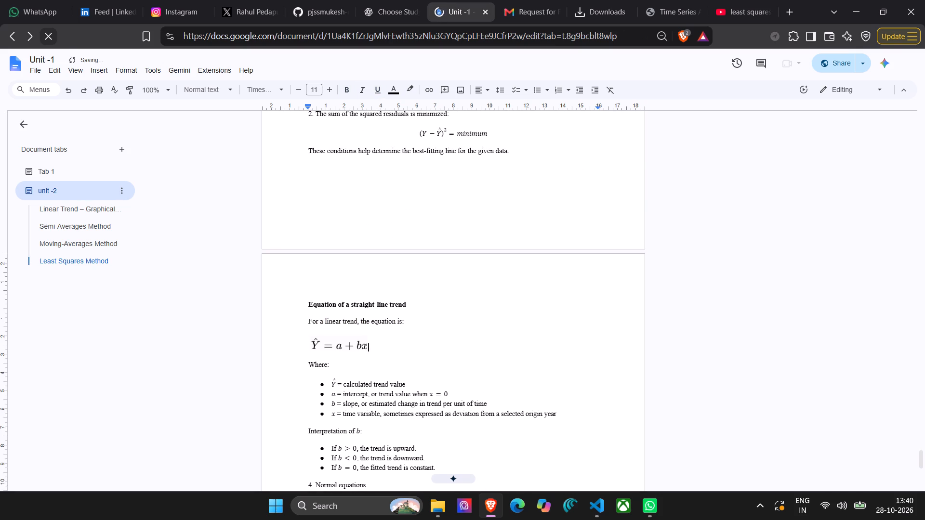
Select the pasted Ŷ = a + bx equation image under "For a linear trend, the equation is:".
left_click(337, 337)
left_click_drag(317, 347, 317, 341)
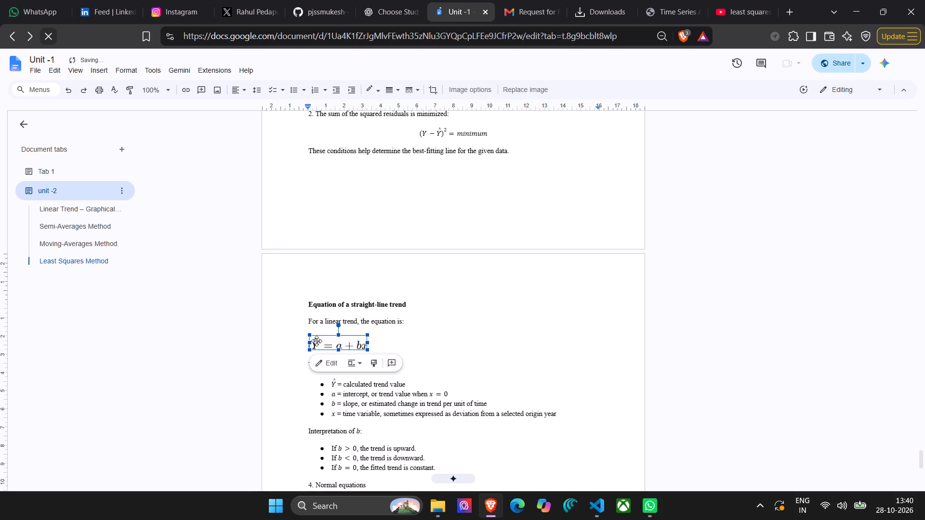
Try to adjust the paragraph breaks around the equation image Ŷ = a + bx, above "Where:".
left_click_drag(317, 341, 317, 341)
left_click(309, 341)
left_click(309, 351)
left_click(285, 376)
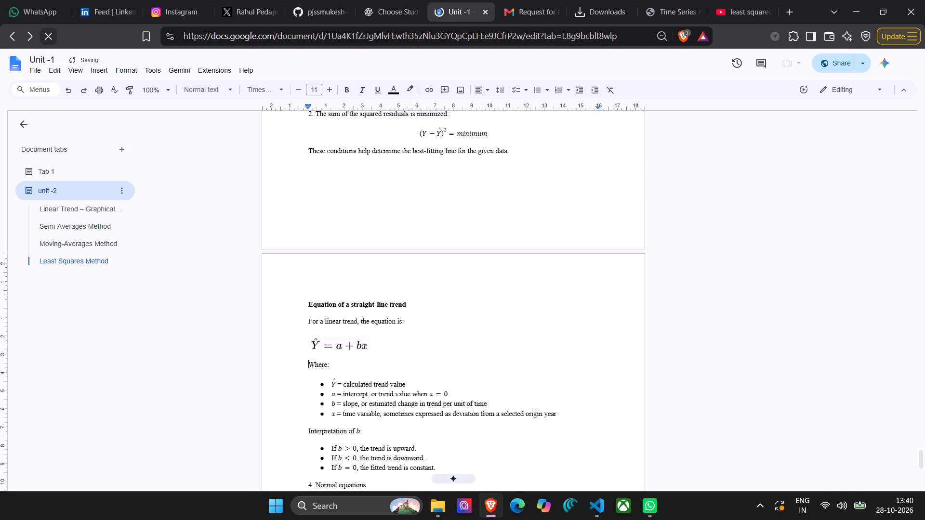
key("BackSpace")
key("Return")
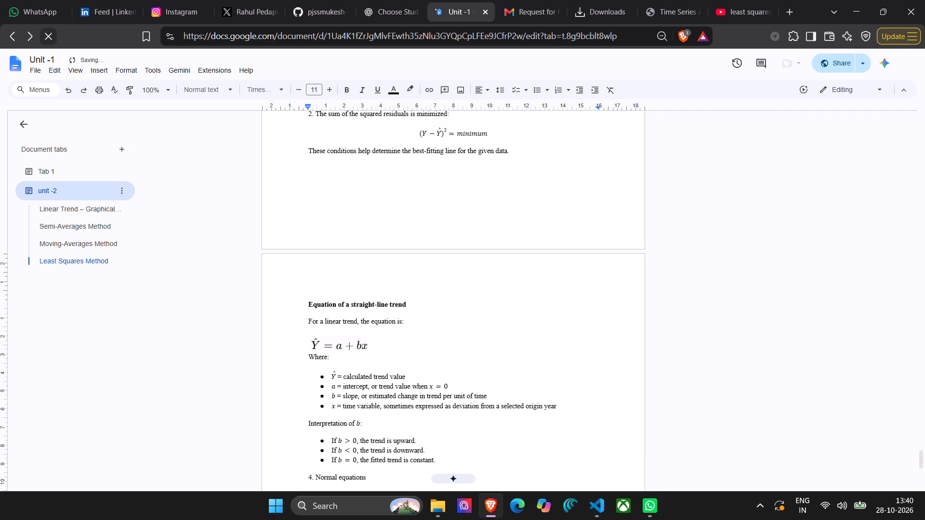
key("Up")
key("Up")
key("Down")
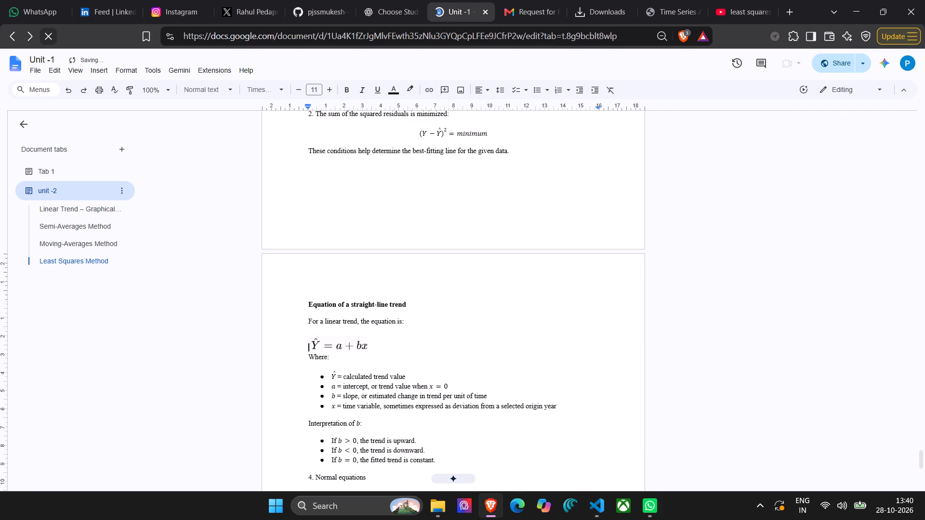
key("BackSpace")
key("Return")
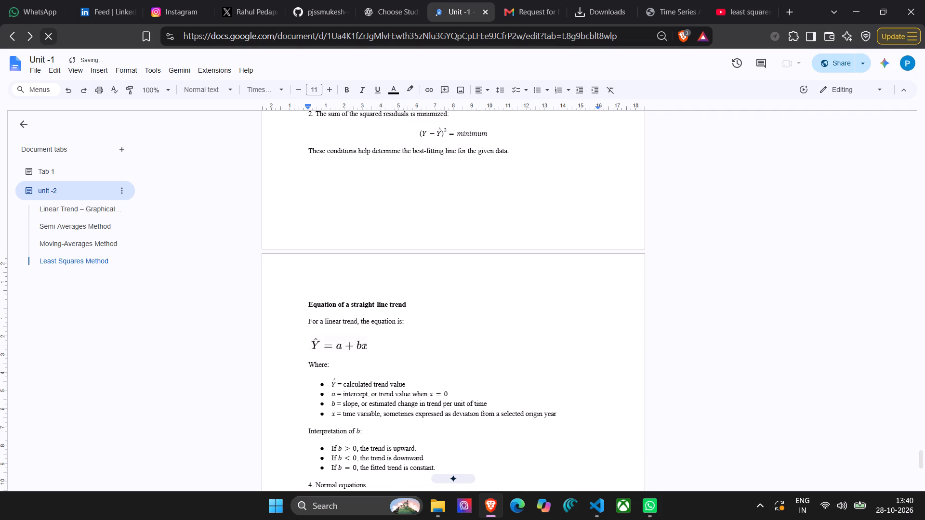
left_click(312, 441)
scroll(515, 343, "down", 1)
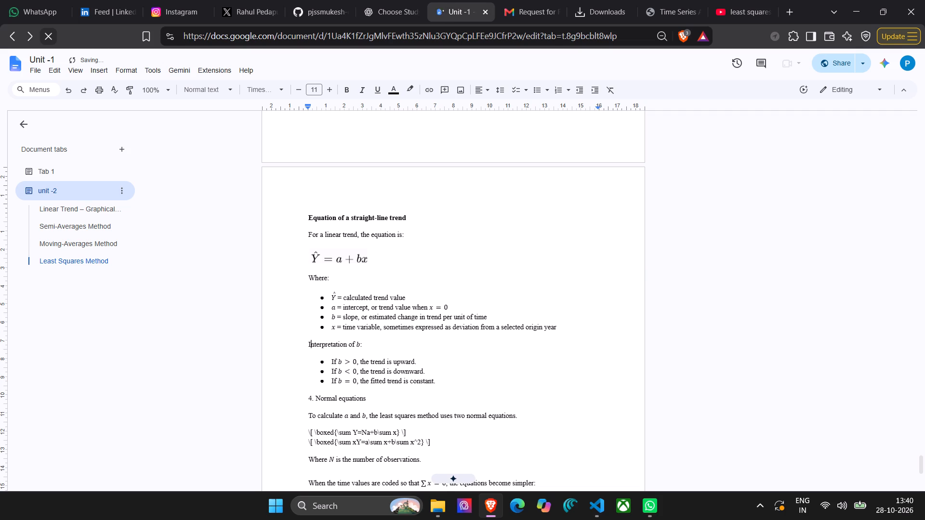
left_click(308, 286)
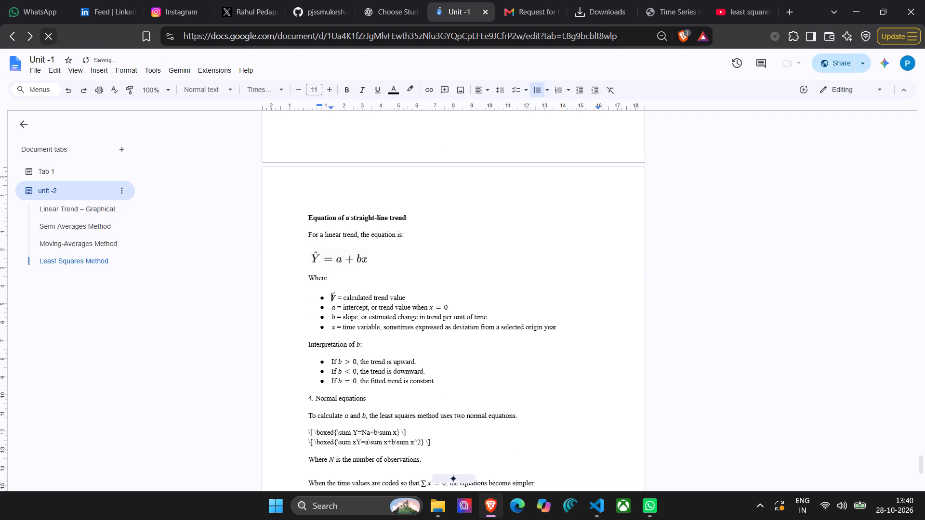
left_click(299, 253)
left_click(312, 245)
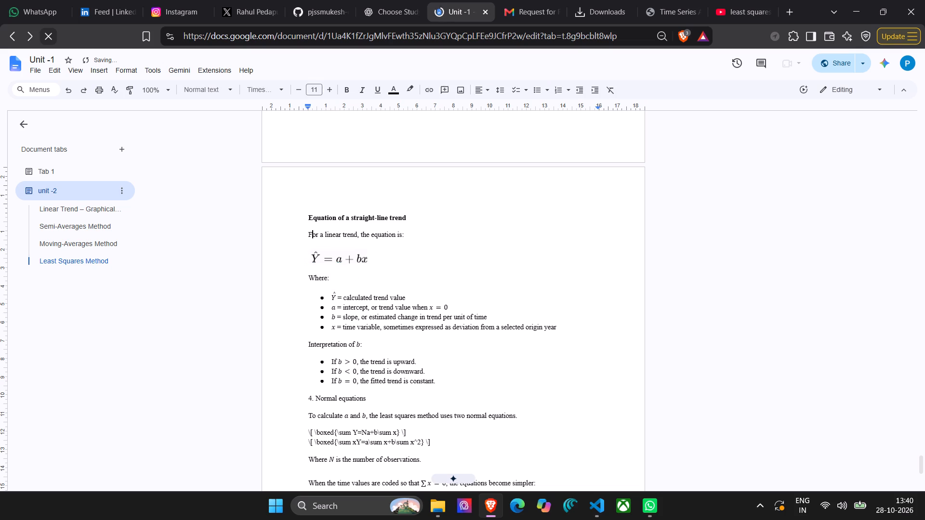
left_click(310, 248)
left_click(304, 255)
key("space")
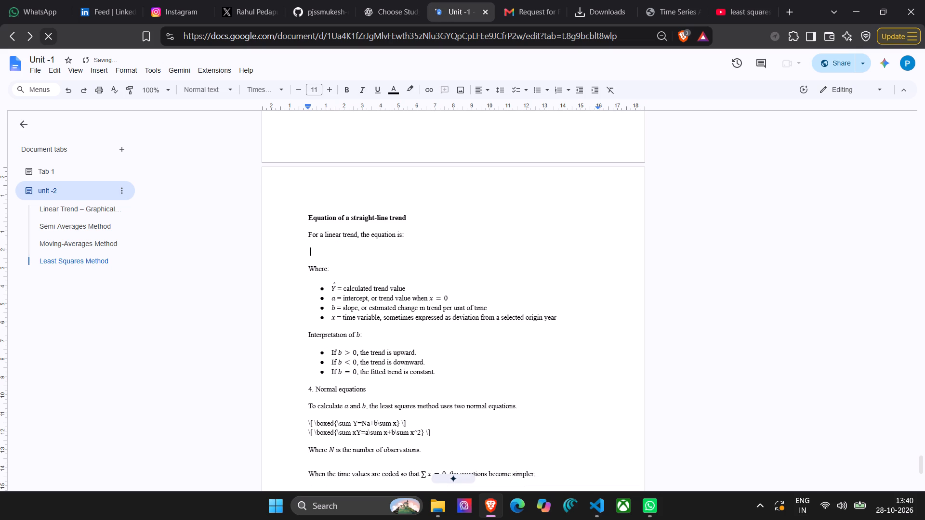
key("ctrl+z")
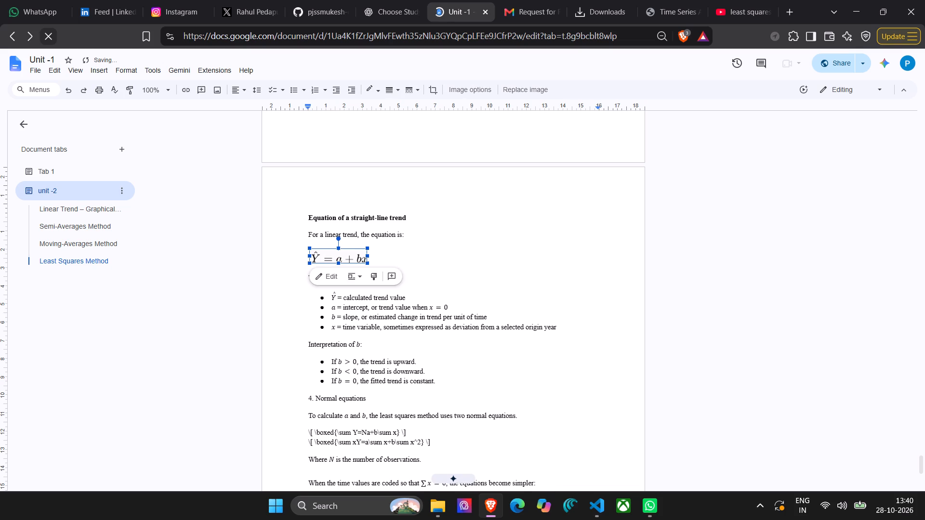
Shift the equation image Ŷ = a + bx to about the middle of its line by inserting spaces before it.
key("Left")
key("space")
key("space")
key("space")
key("space")
key("space")
key("space")
key("space")
key("space")
key("space")
key("space")
key("space")
key("space")
key("space")
key("space")
key("space")
key("space")
key("space")
key("space")
key("space")
key("space")
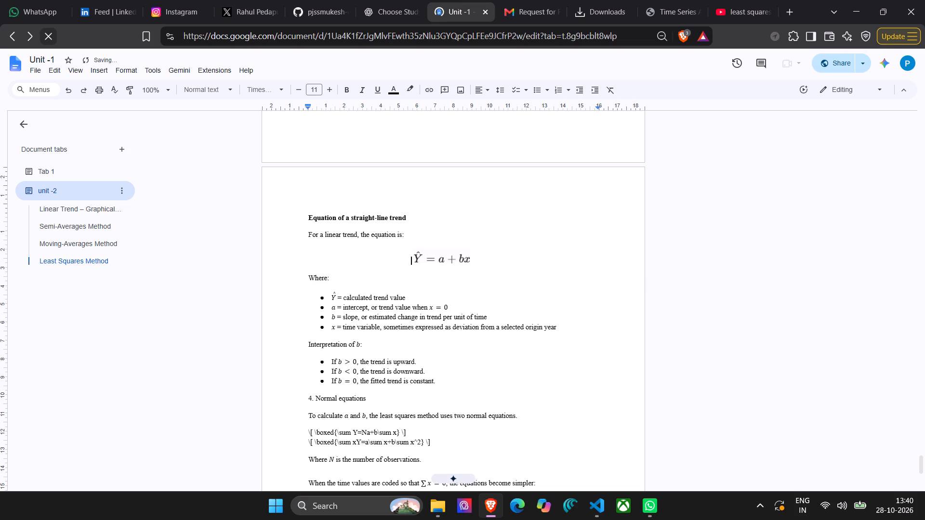
key("Left")
key("BackSpace")
key("BackSpace")
key("BackSpace")
key("BackSpace")
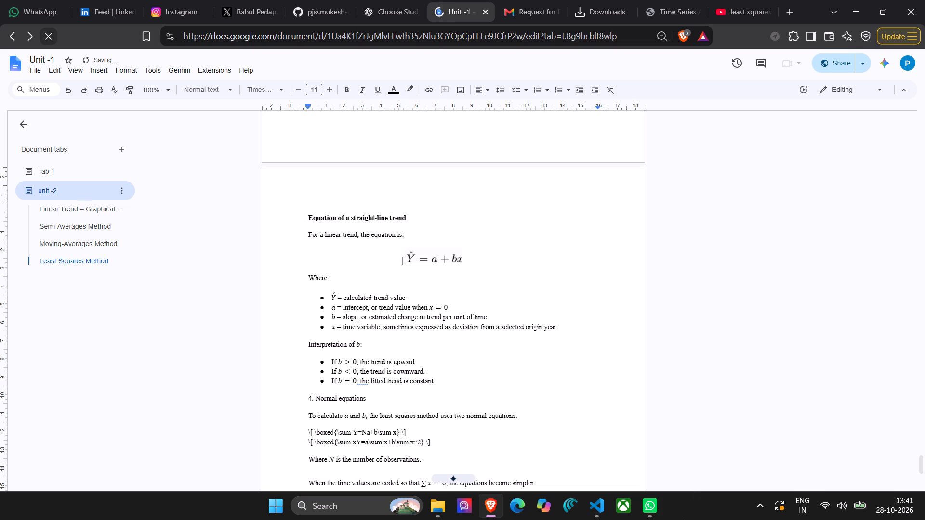
left_click_drag(315, 401, 289, 401)
key("BackSpace")
left_click_drag(364, 397, 307, 395)
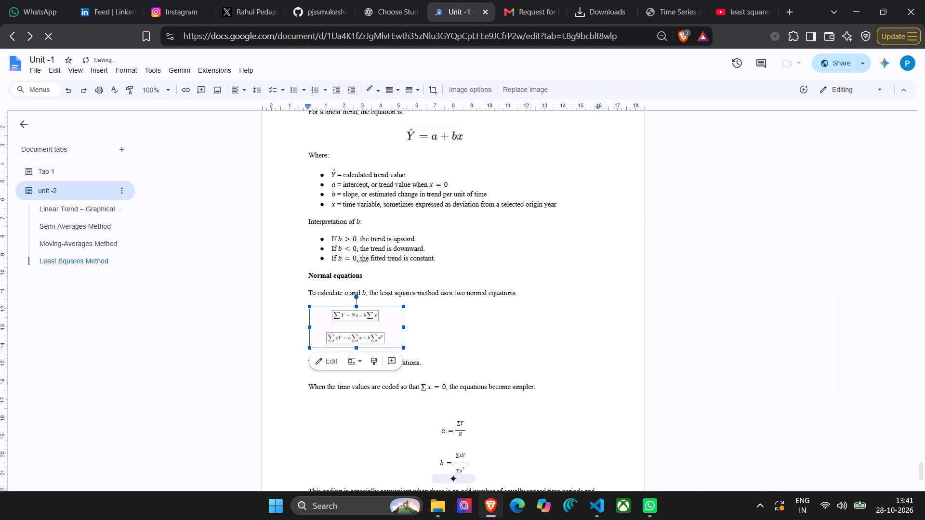
left_click_drag(404, 349, 426, 355)
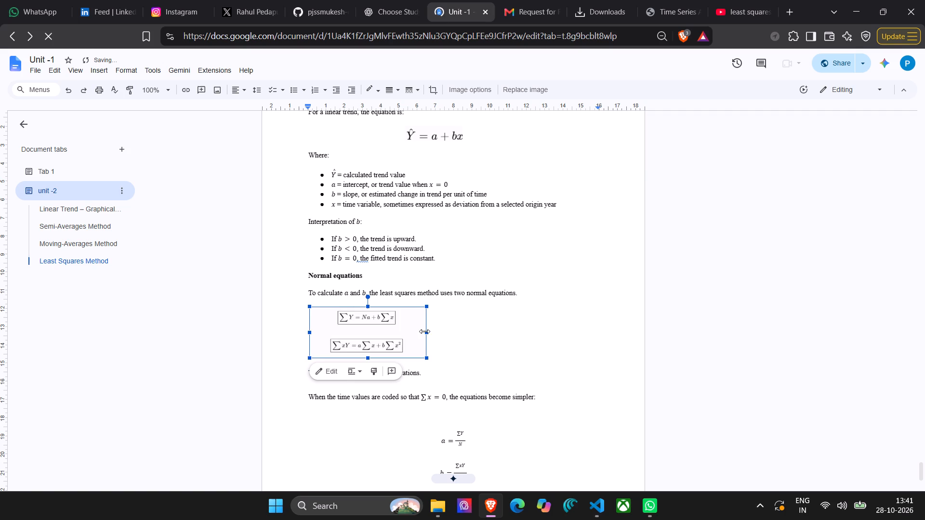
left_click_drag(425, 331, 521, 329)
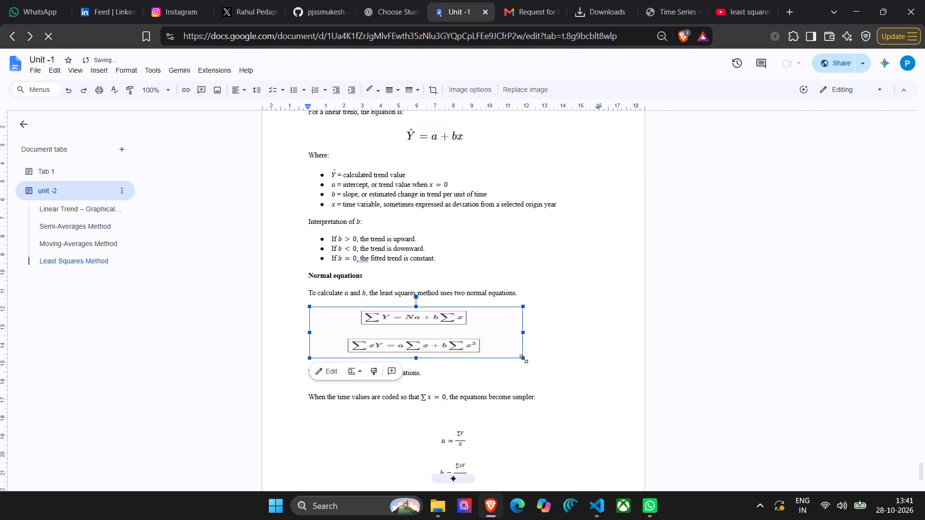
left_click_drag(524, 359, 502, 352)
left_click_drag(503, 329, 493, 329)
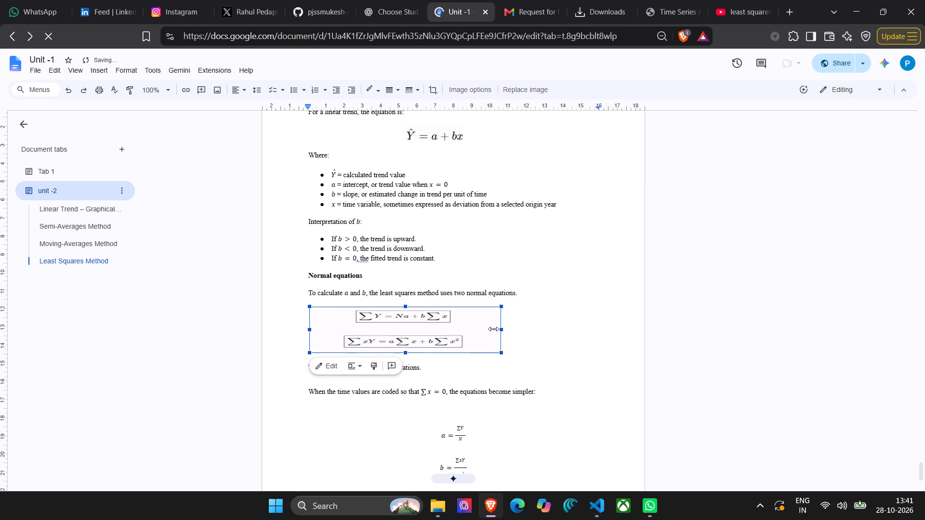
left_click_drag(493, 329, 459, 329)
left_click_drag(456, 351, 462, 361)
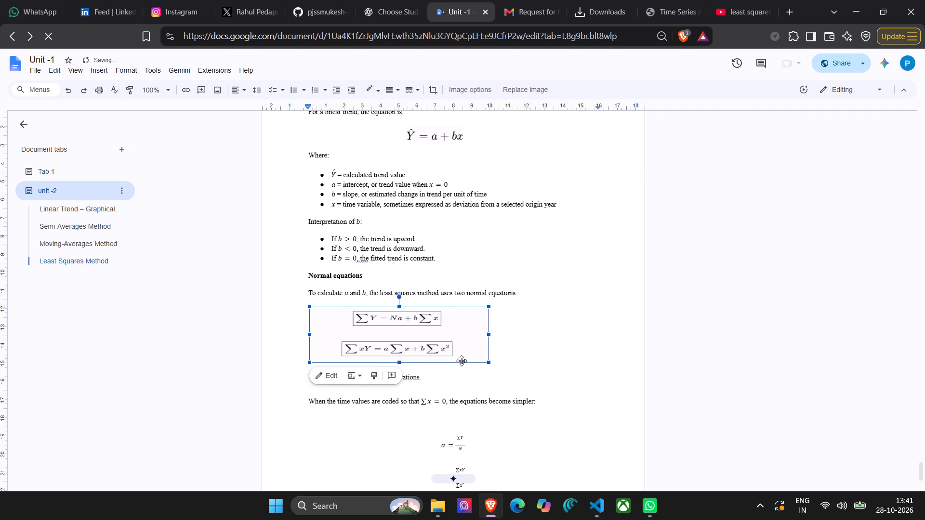
left_click_drag(489, 335, 481, 337)
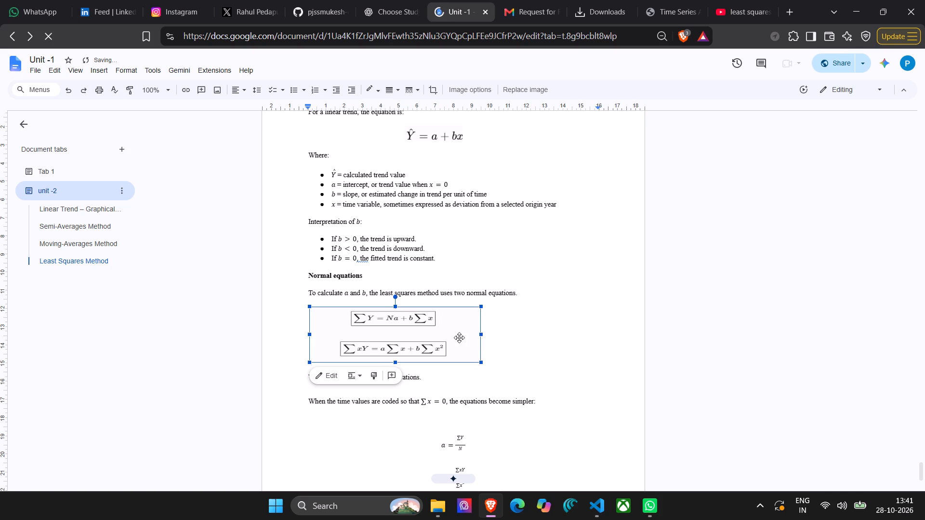
Crop the normal equations image from below so that only the first equation, ∑Y = Na + b∑x, shows.
double_click(459, 338)
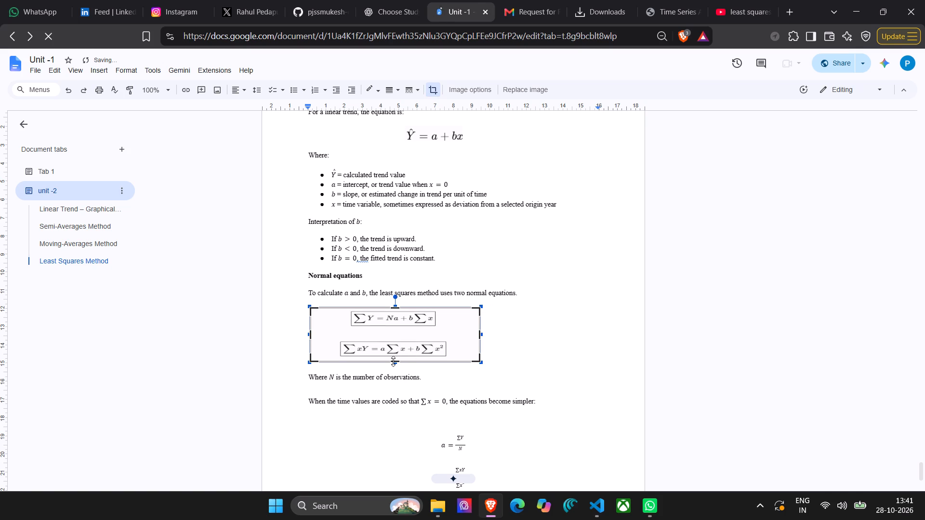
left_click_drag(393, 361, 386, 327)
left_click(506, 333)
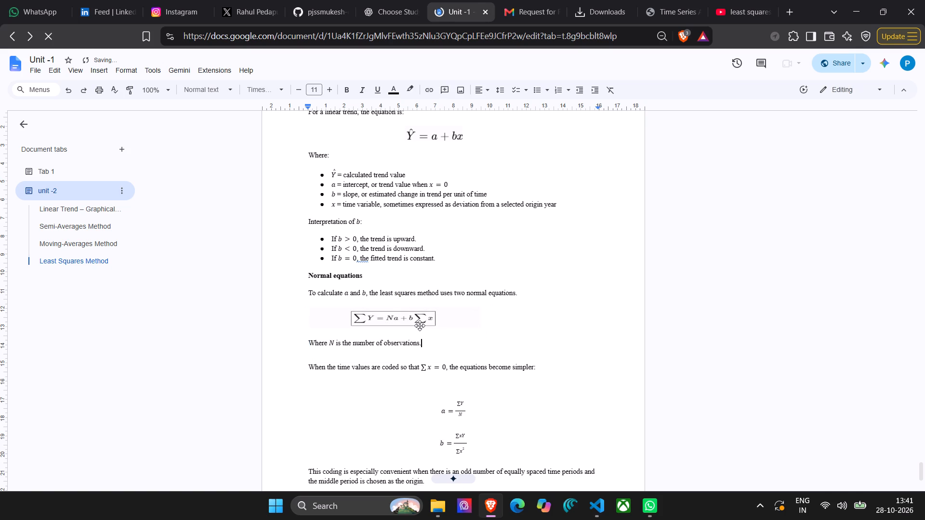
Duplicate the cropped ∑Y = Na + b∑x image directly after the original.
double_click(410, 325)
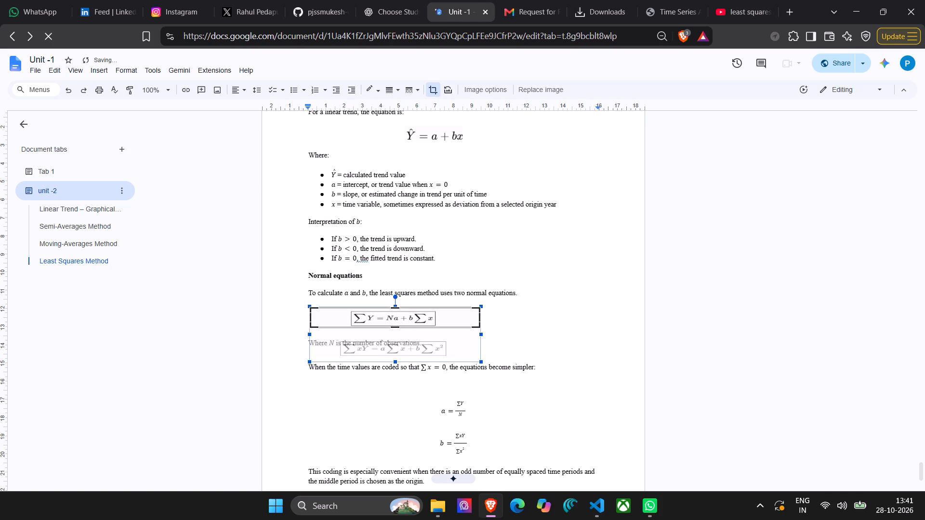
key("ctrl+c")
left_click(539, 325)
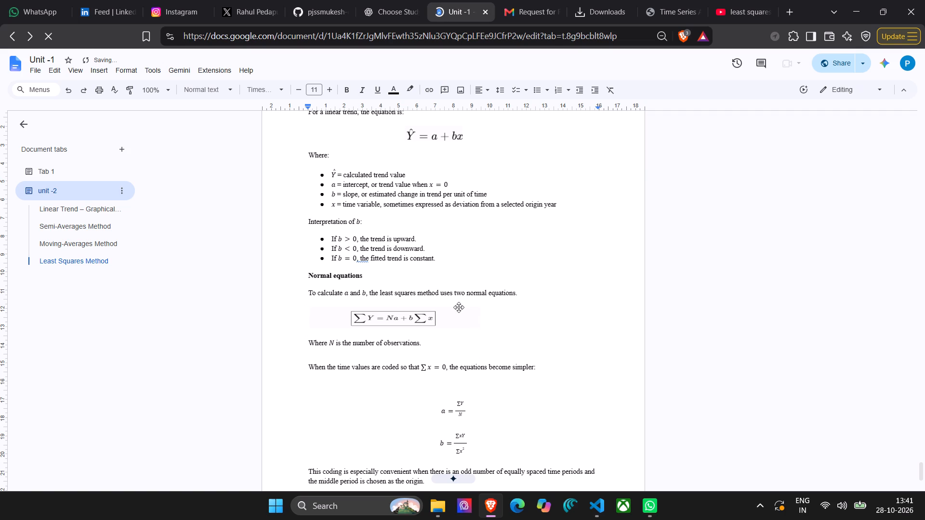
key("ctrl+v")
Set the duplicated equation image behind the text and move it beside the first one, on the same line.
left_click(424, 340)
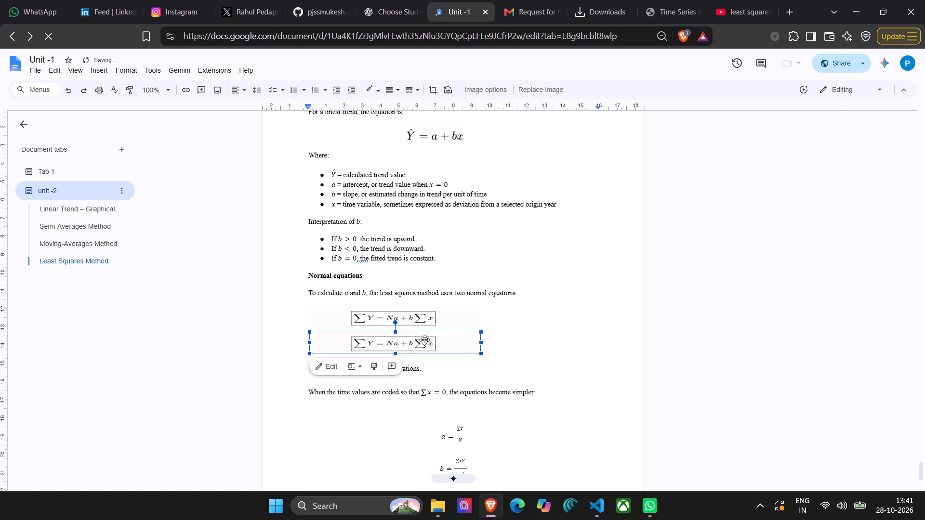
left_click_drag(415, 351, 554, 322)
left_click(437, 353)
left_click(355, 365)
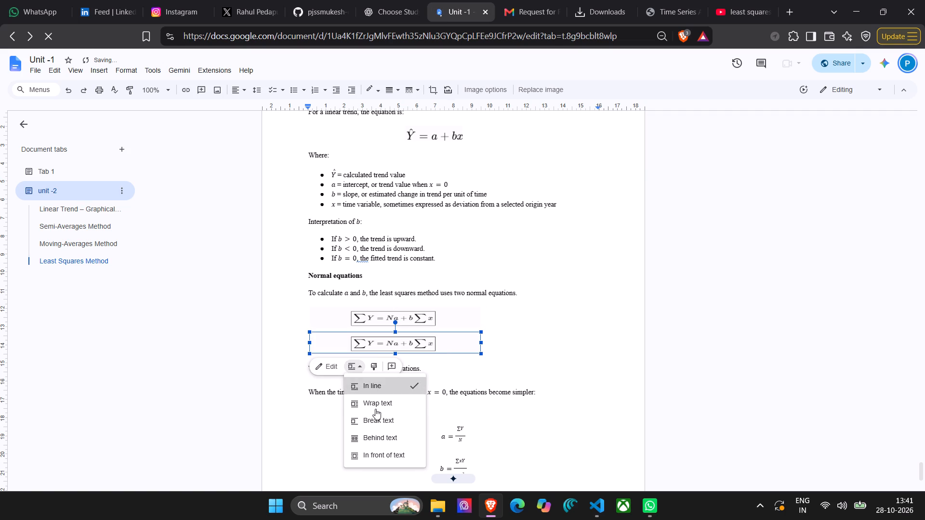
left_click(380, 433)
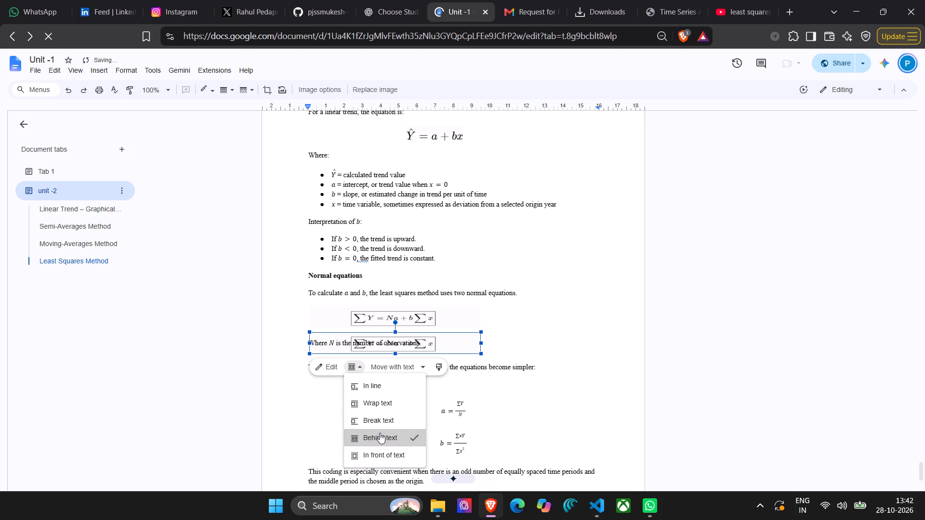
left_click_drag(431, 356, 449, 348)
left_click(446, 342)
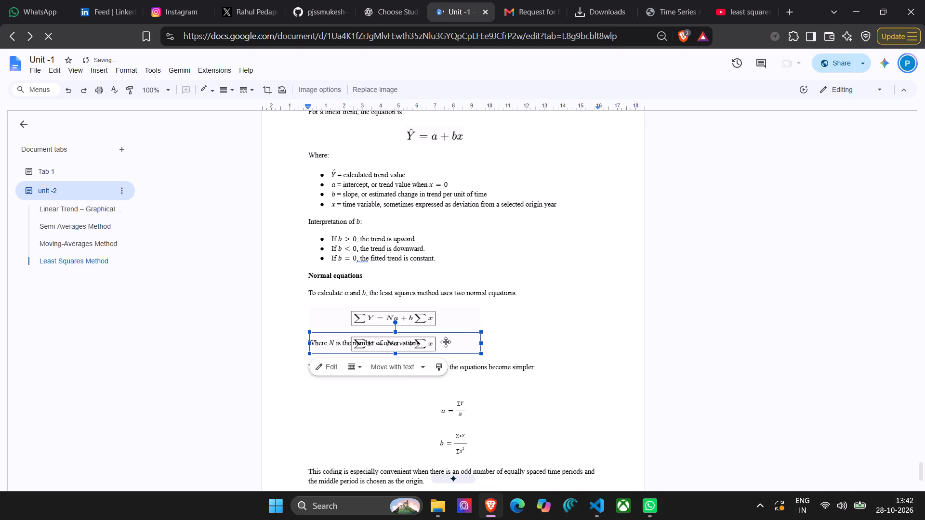
left_click_drag(446, 341, 589, 314)
left_click_drag(584, 316, 570, 325)
left_click_drag(570, 325, 571, 316)
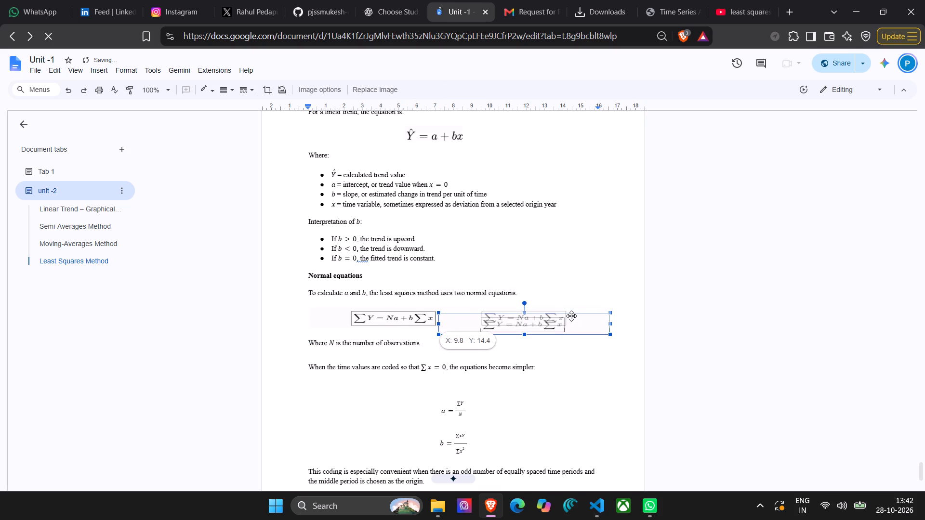
left_click_drag(571, 316, 572, 316)
Shift the picture inside the duplicate's crop frame so it shows the full second equation, ∑xY = a∑x + b∑x².
double_click(572, 316)
left_click_drag(571, 317, 574, 286)
left_click(701, 321)
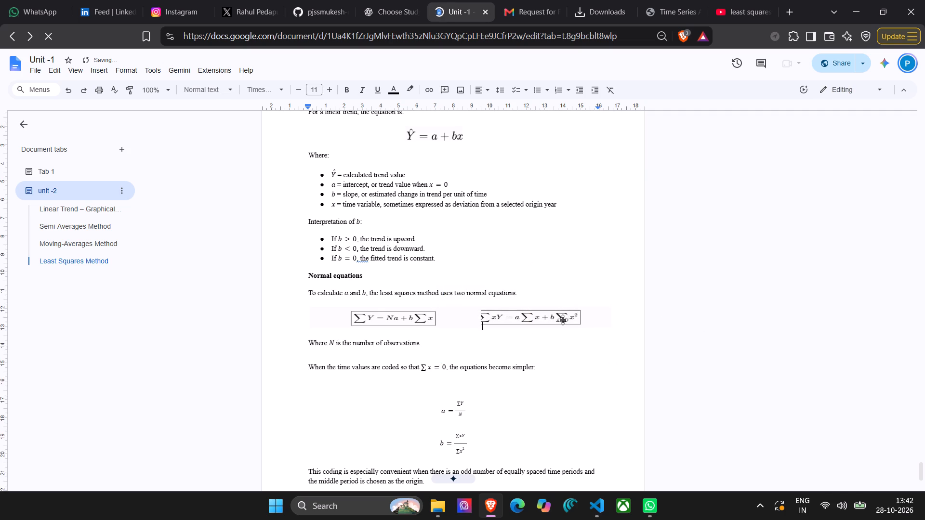
double_click(555, 317)
left_click_drag(555, 317, 565, 317)
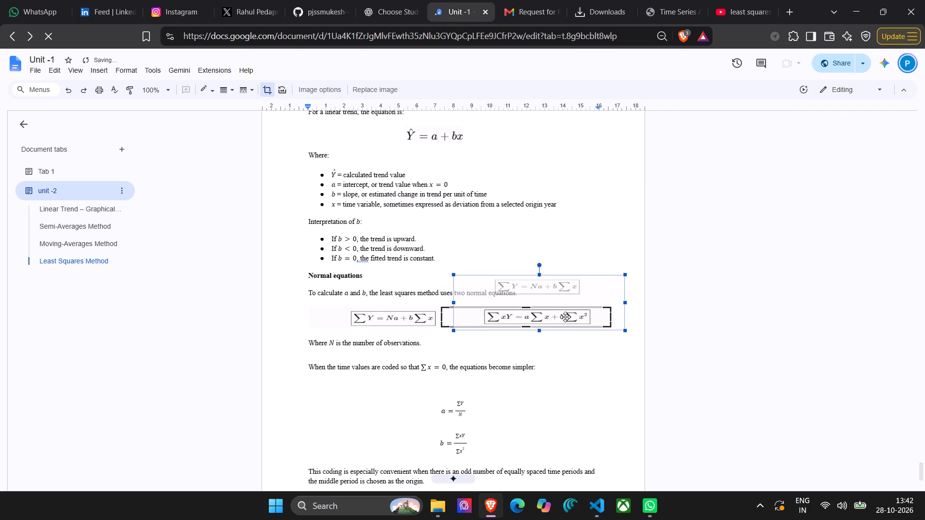
left_click(689, 323)
Nudge the ∑xY = a∑x + b∑x² image to about X 10.2 to sit beside the first equation.
left_click(559, 320)
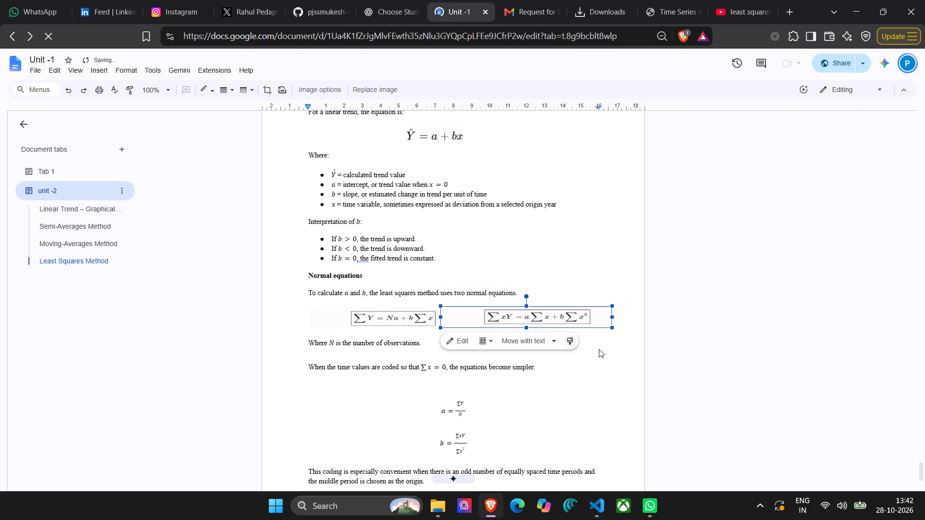
left_click(716, 366)
left_click_drag(573, 326, 574, 331)
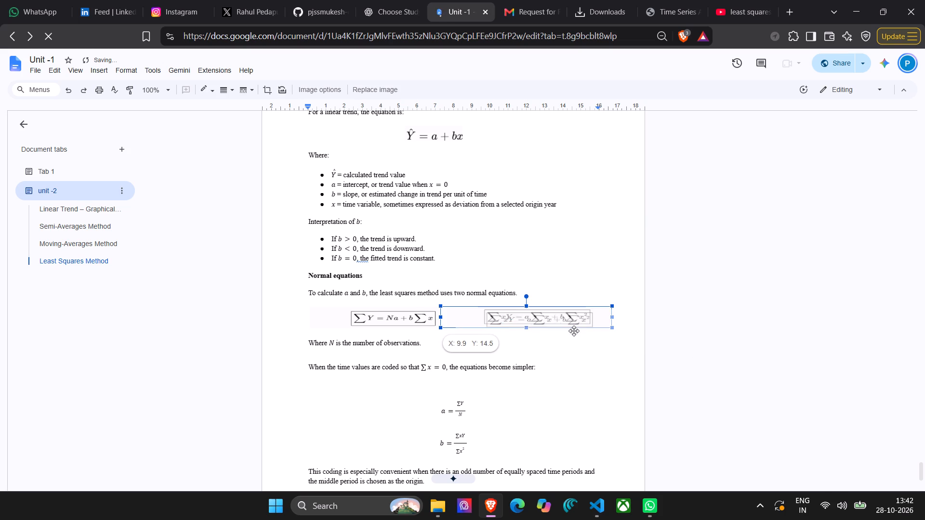
left_click_drag(574, 331, 574, 333)
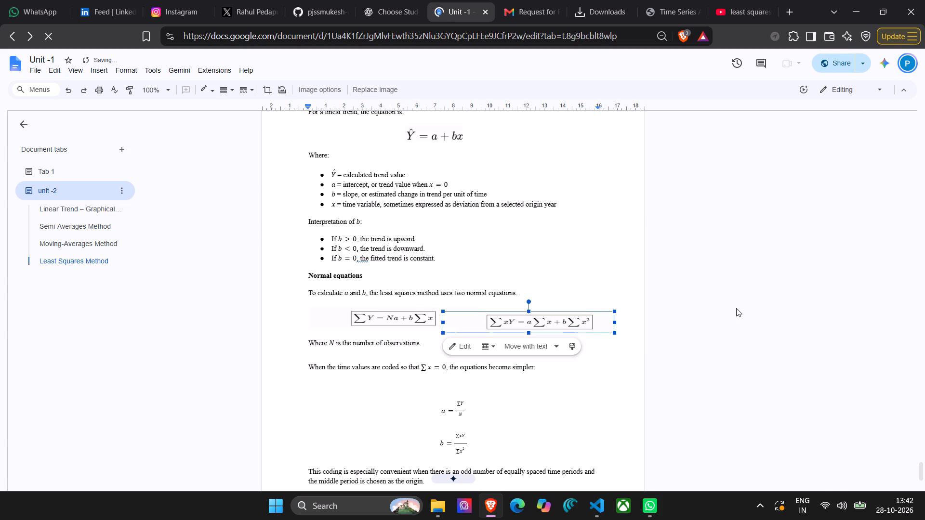
left_click(739, 309)
left_click_drag(584, 327, 587, 325)
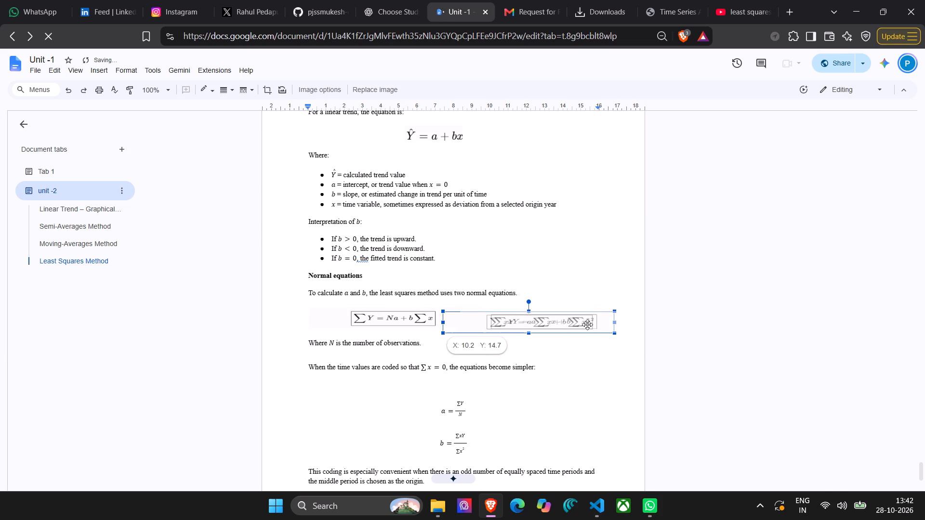
left_click_drag(587, 325, 589, 326)
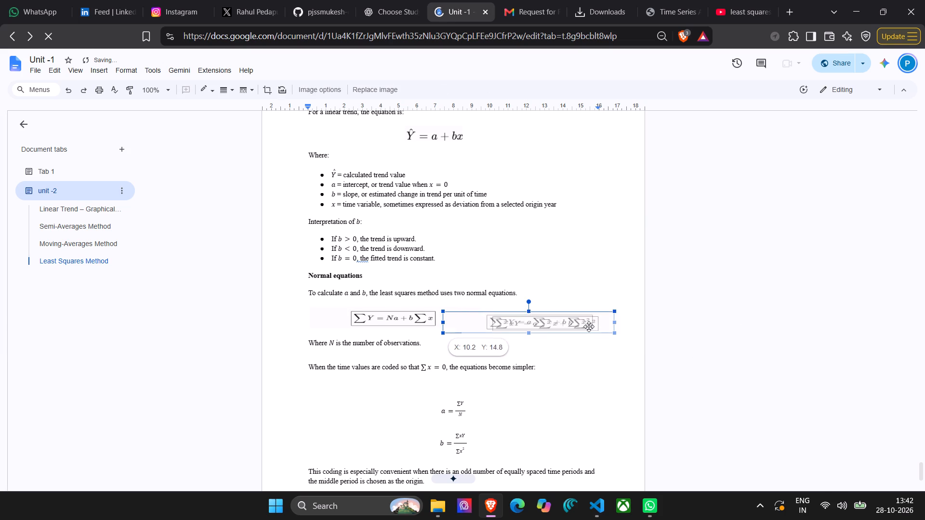
left_click_drag(589, 326, 590, 324)
left_click(653, 321)
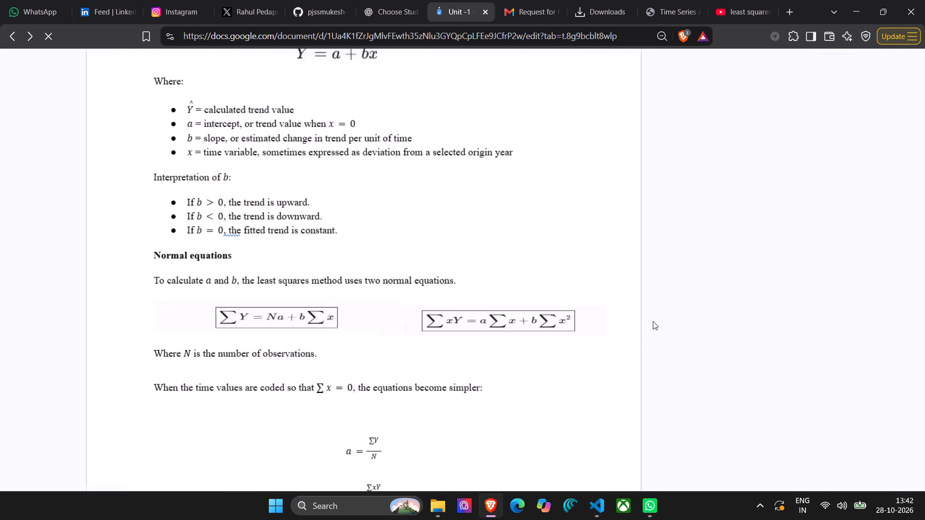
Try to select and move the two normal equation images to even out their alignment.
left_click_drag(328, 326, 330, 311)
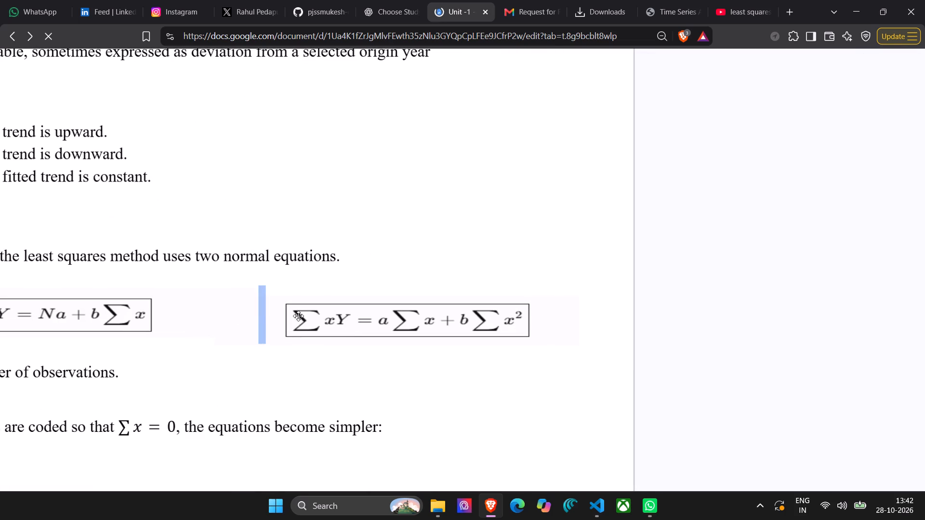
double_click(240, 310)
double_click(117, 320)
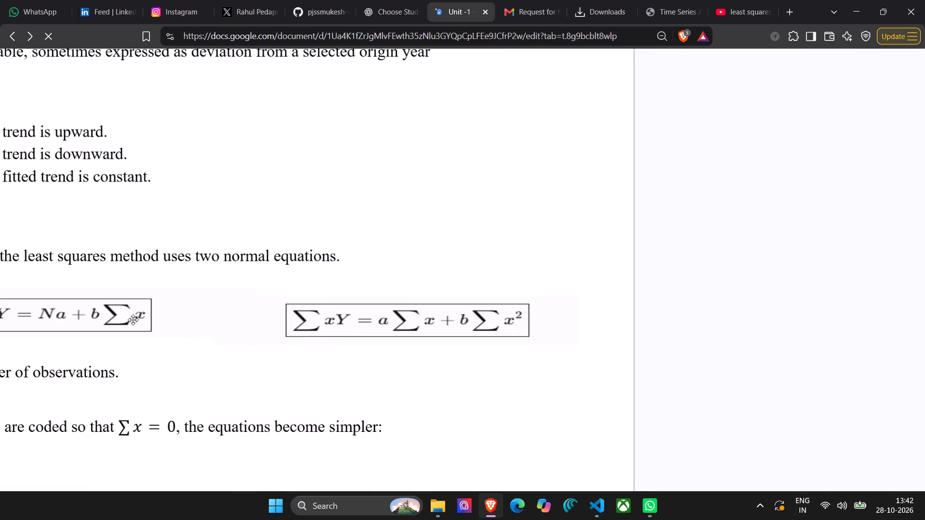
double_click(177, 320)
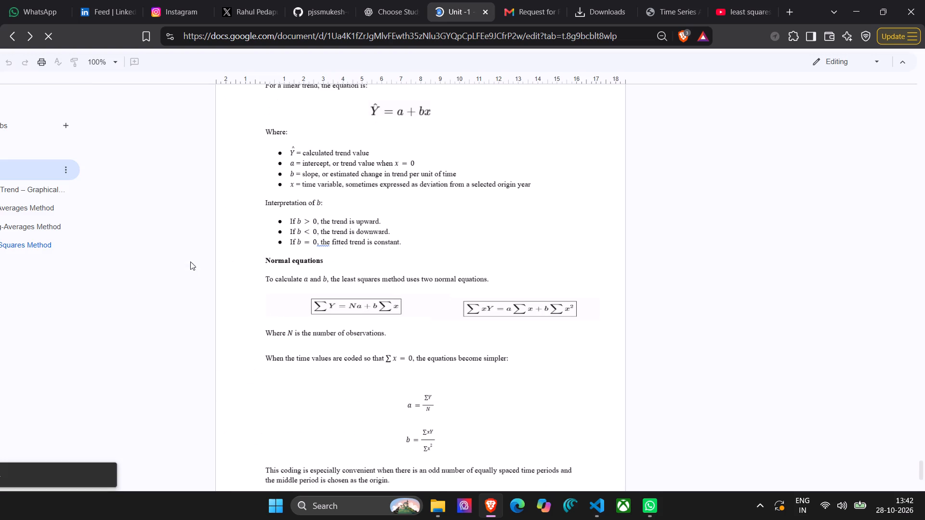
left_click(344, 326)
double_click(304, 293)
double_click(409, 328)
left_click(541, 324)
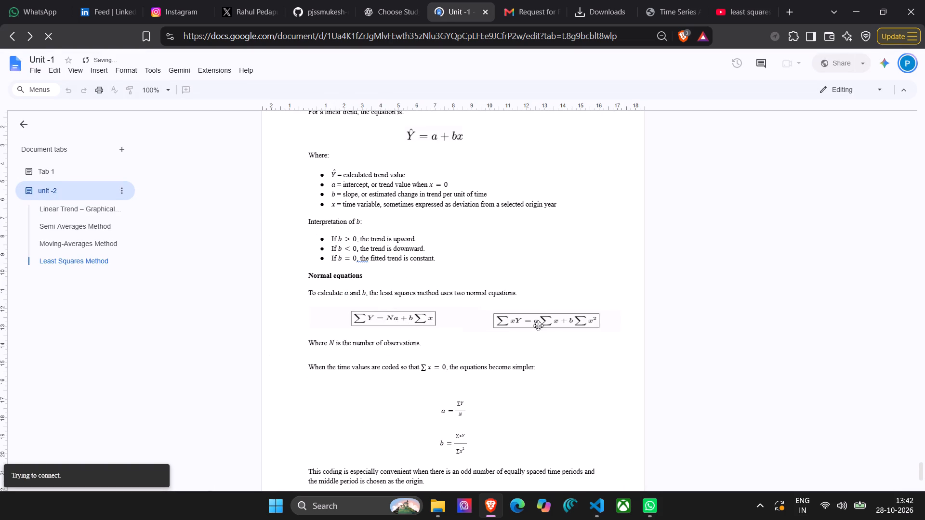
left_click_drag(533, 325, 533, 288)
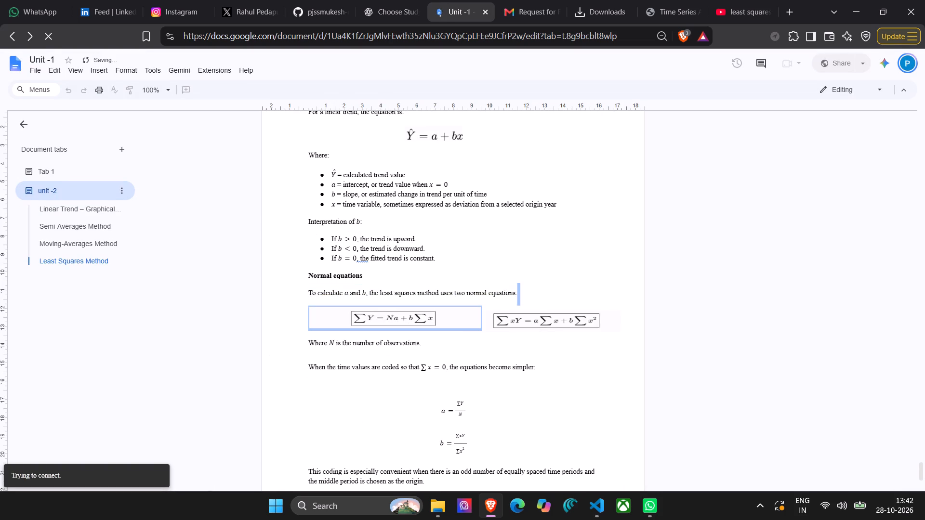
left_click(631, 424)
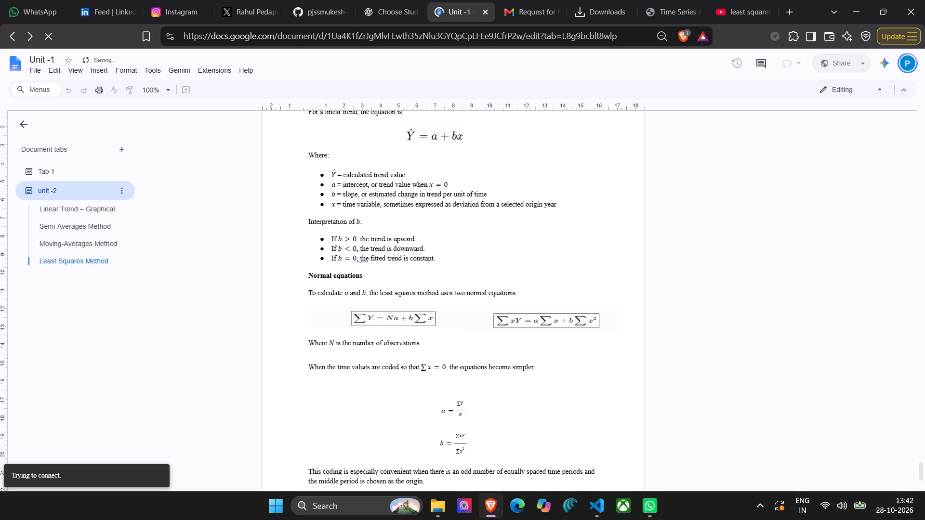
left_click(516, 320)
Check the computer's Wi-Fi connection in the list of available networks and return to the document.
left_click(847, 480)
left_click(814, 517)
left_click(824, 515)
left_click(820, 503)
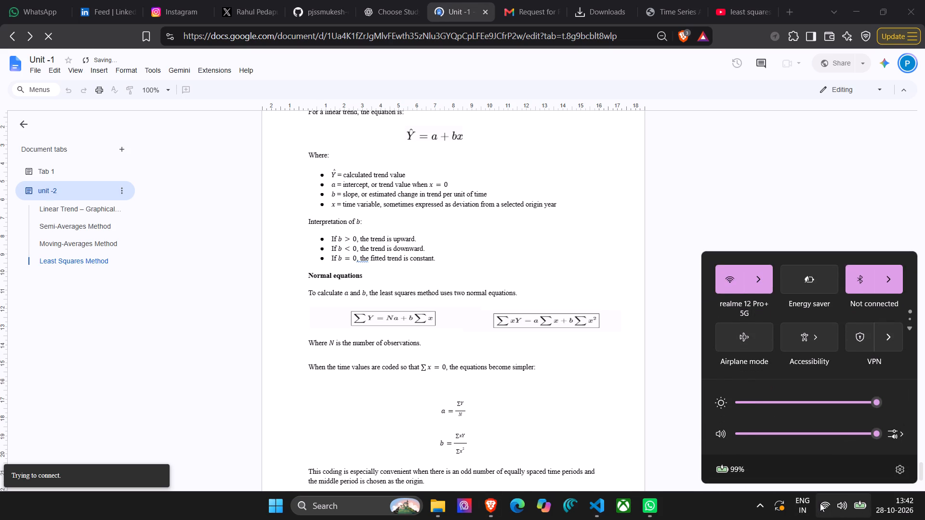
left_click(755, 279)
left_click(811, 143)
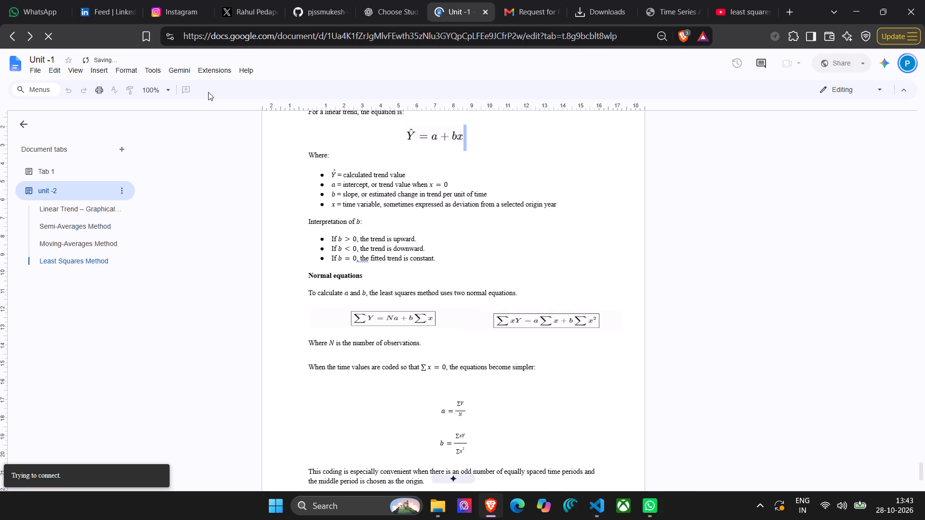
Reload the Unit -1 document page despite any unsaved changes.
left_click(49, 39)
left_click(49, 39)
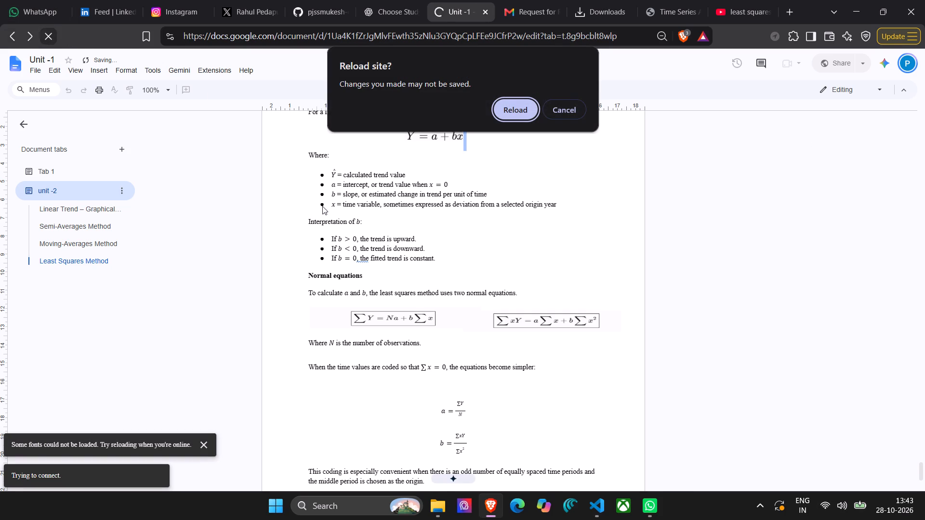
left_click(498, 106)
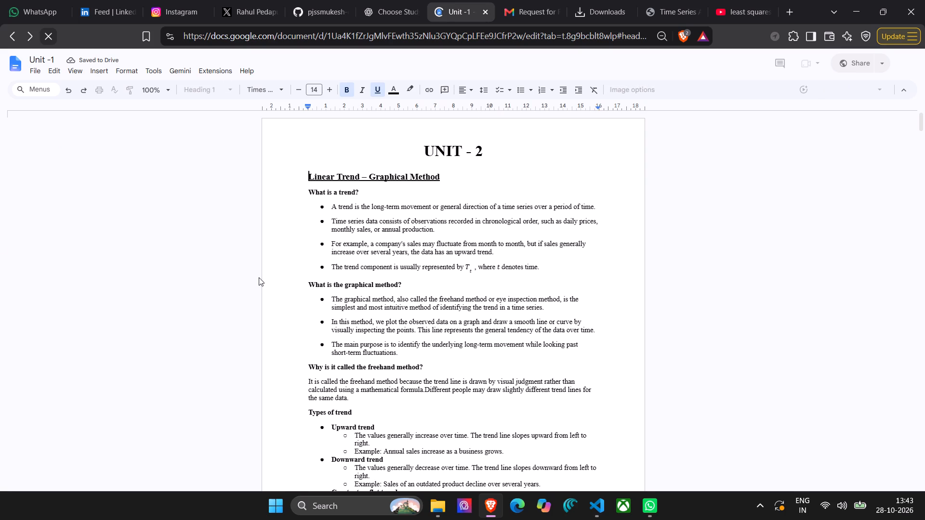
Go back to the Least Squares Method section of the unit -2 tab and select the second image under Normal equations.
left_click(70, 191)
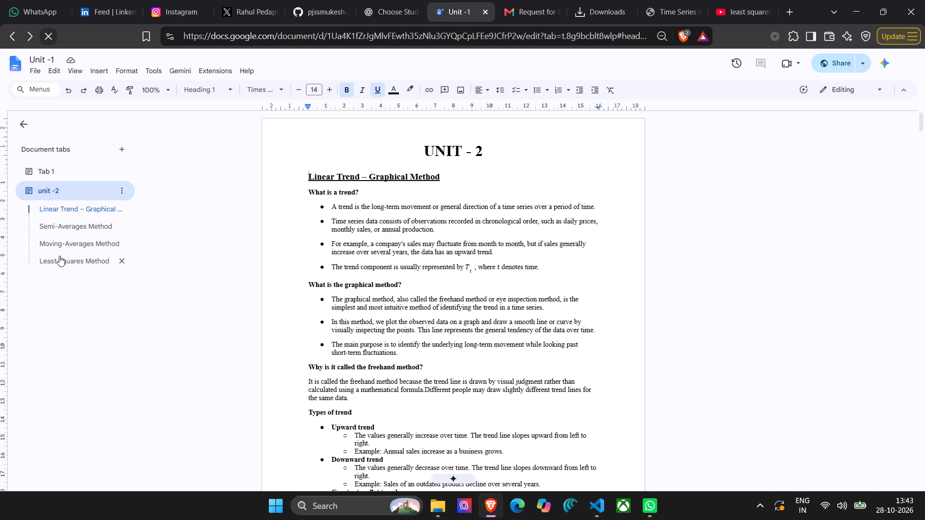
left_click(63, 257)
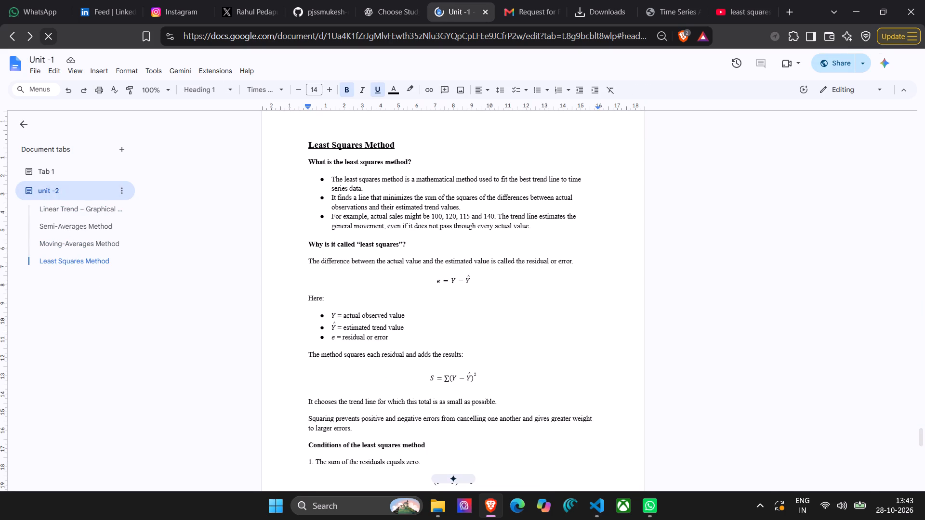
scroll(523, 392, "down", 4)
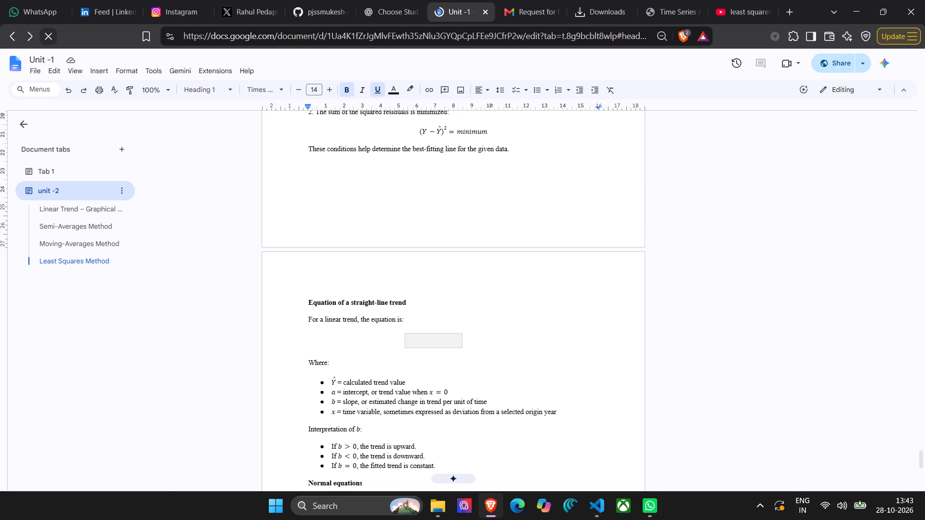
left_click(359, 343)
scroll(442, 377, "down", 1)
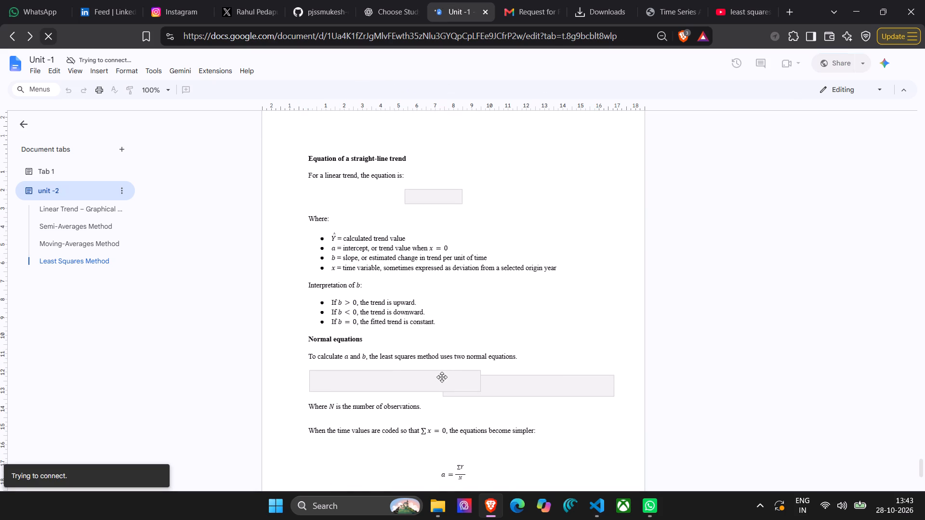
left_click(512, 380)
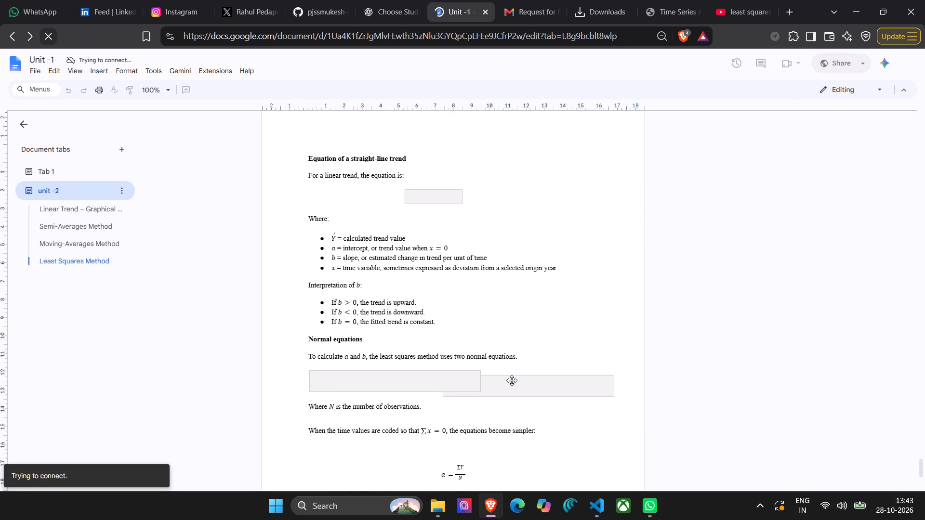